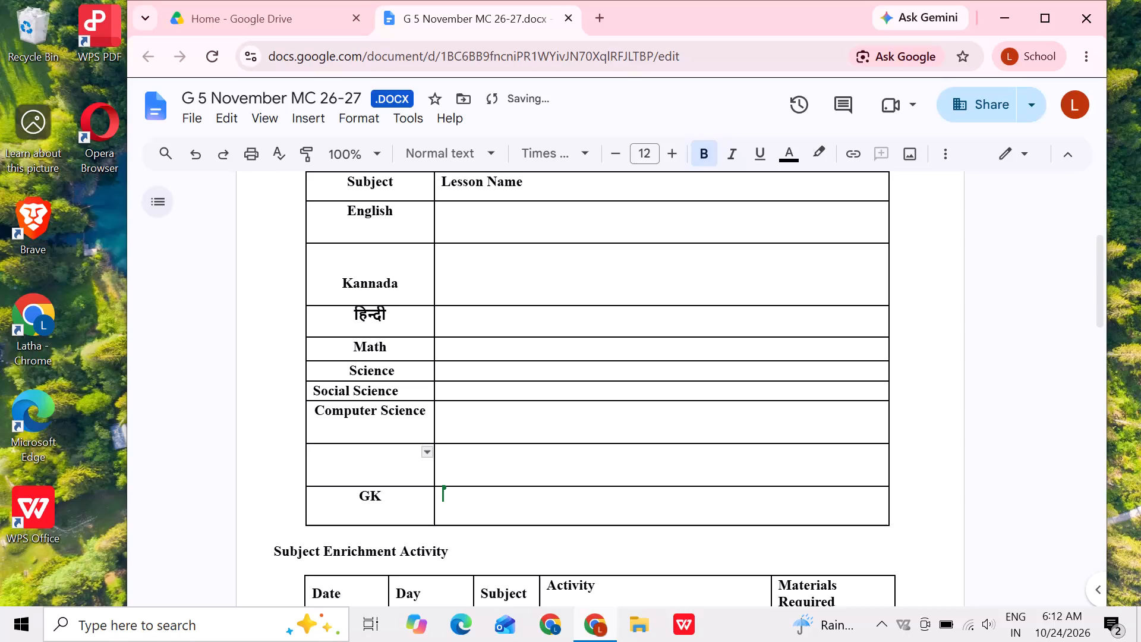
Undo the insertion of the blank row below Computer Science in the lesson table.
key(ctrl+z)
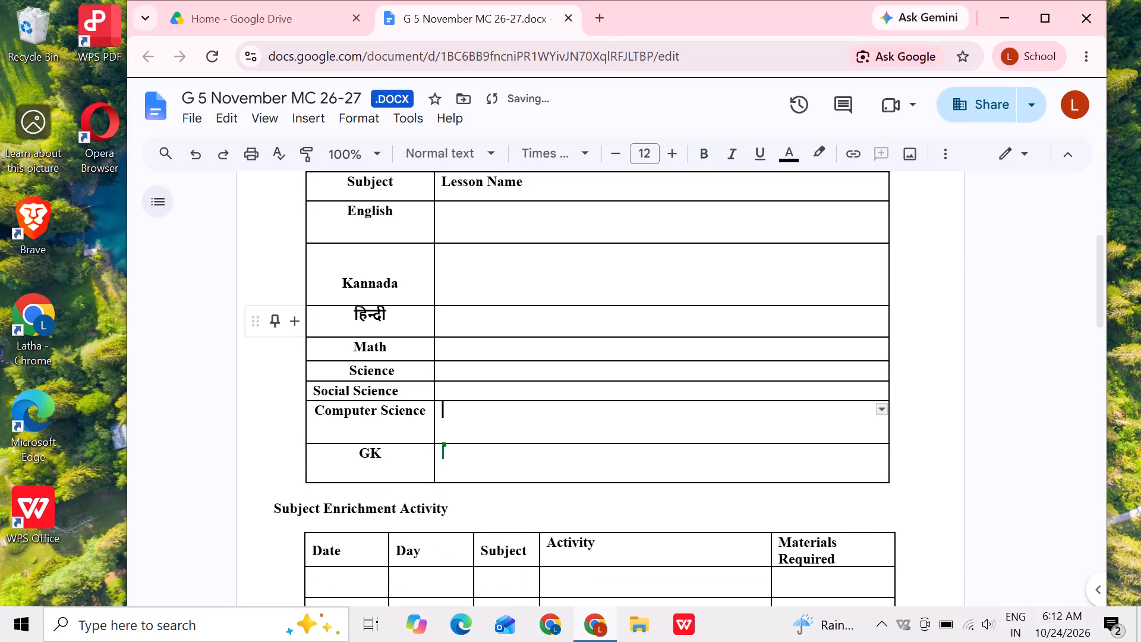
Insert a row below the हिन्दी row in the lesson table and enter Sanskrit as its subject.
click(464, 320)
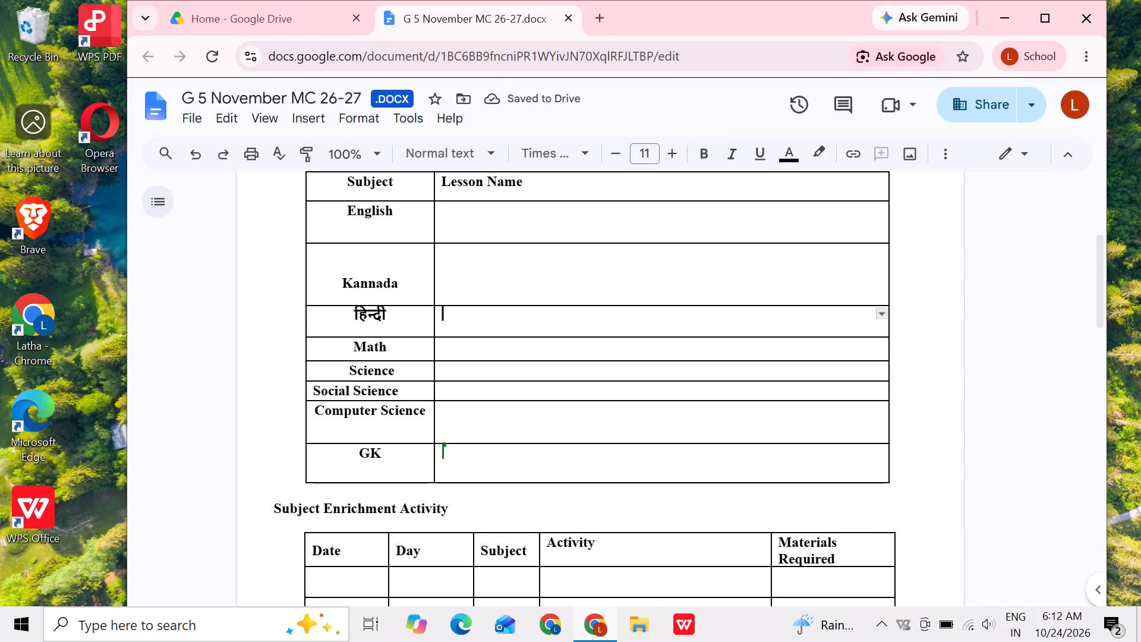
right_click(464, 320)
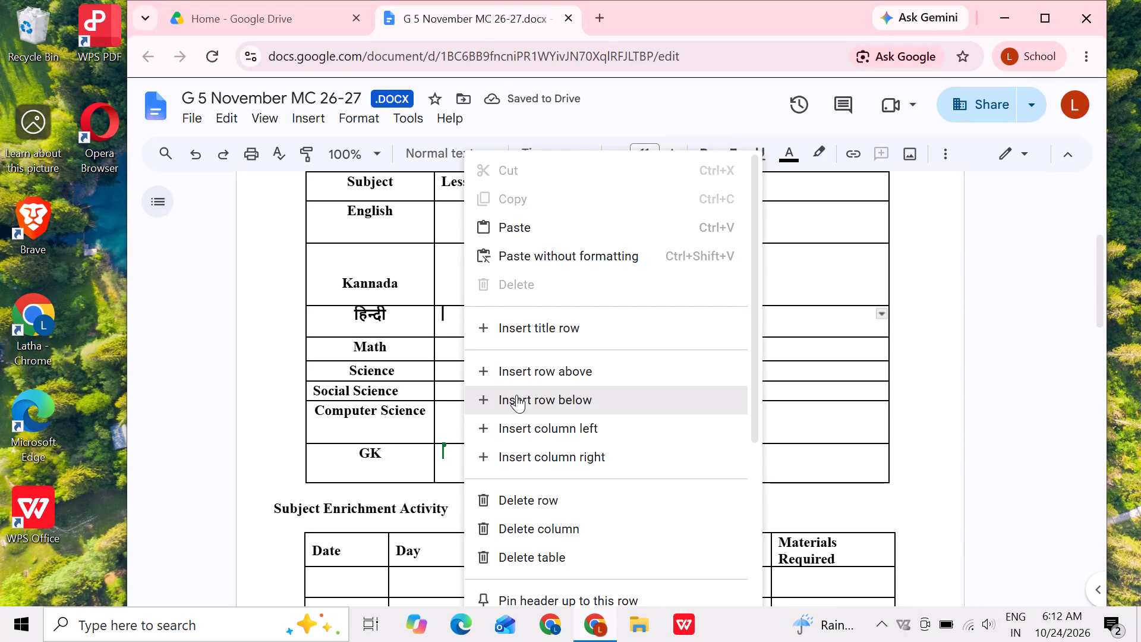
click(529, 401)
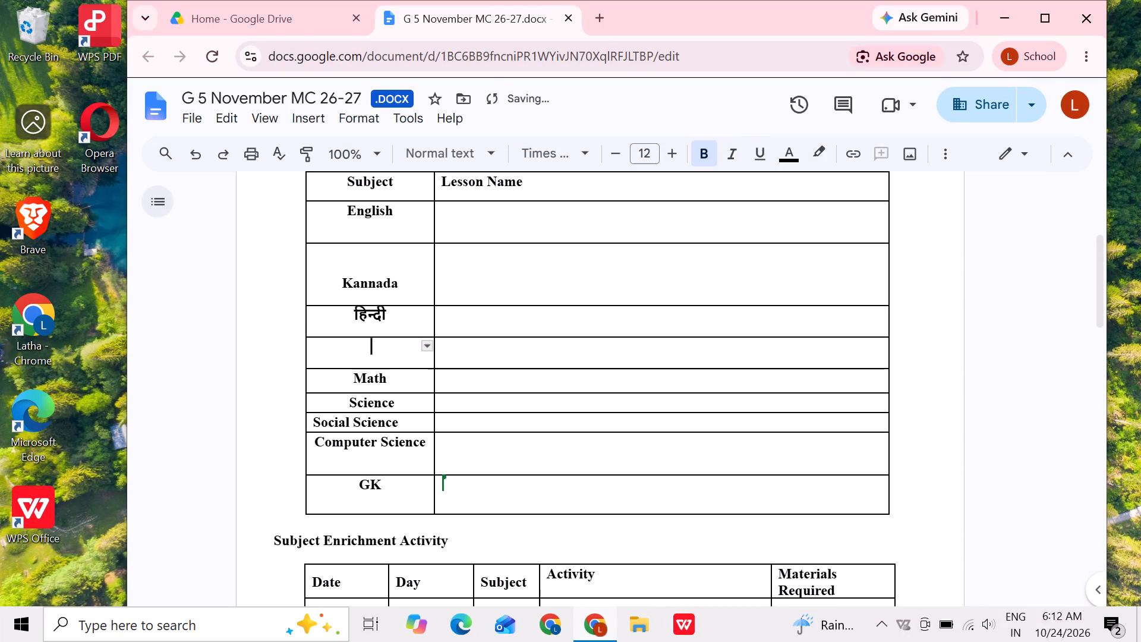
click(354, 351)
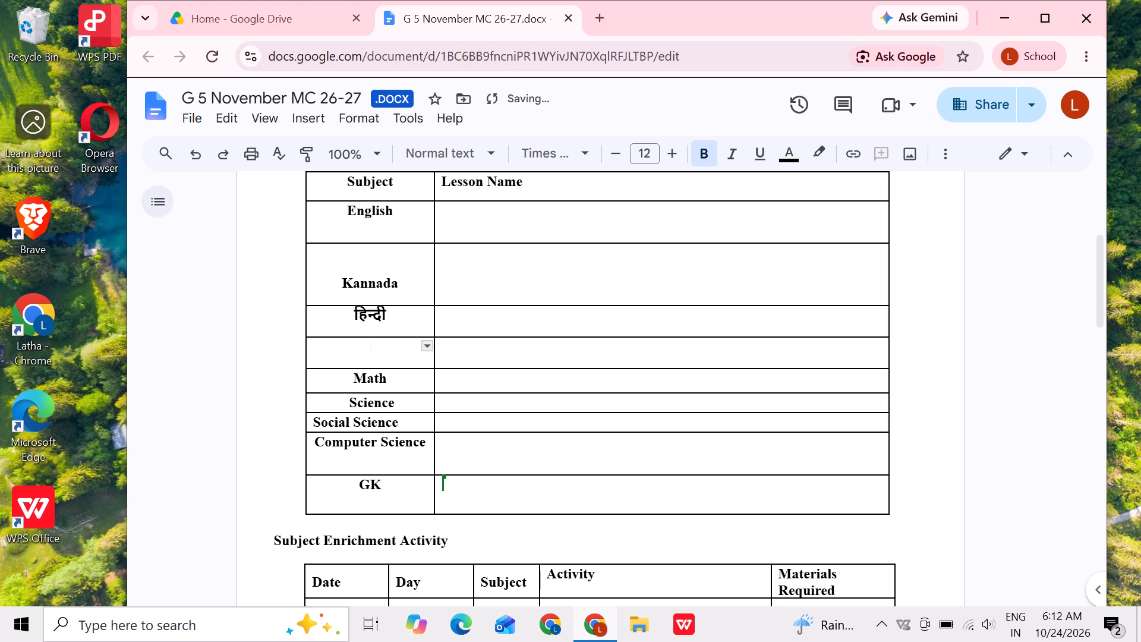
text(Sans)
text(krit)
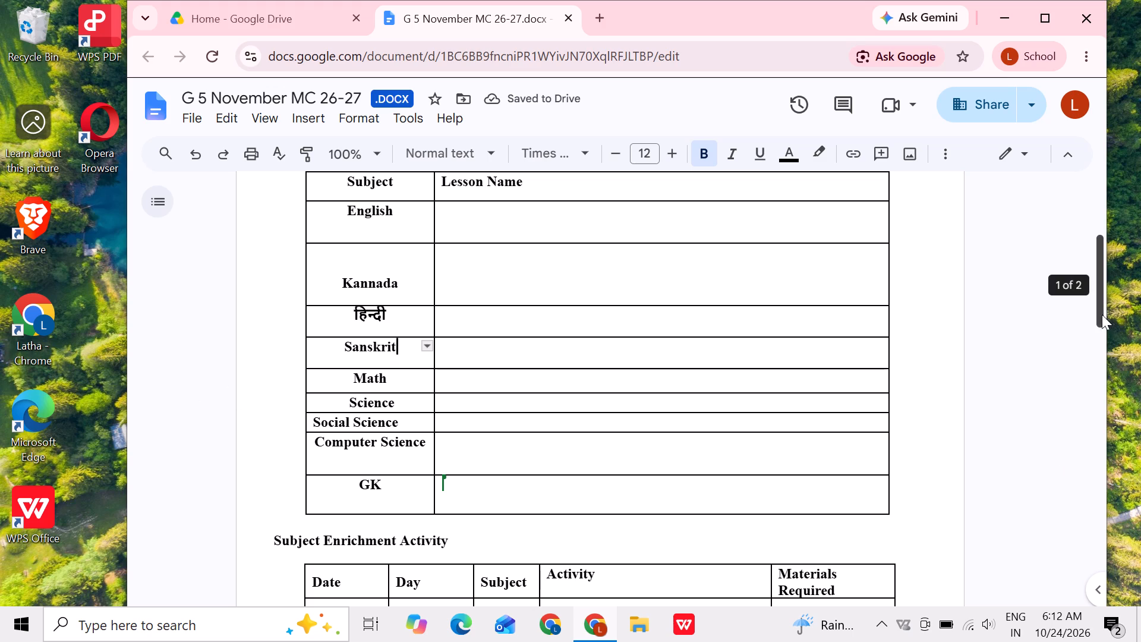
Review the tables below the lesson table, especially the Events/Special Assemblies dates and activities.
drag(1098, 307, 1098, 325)
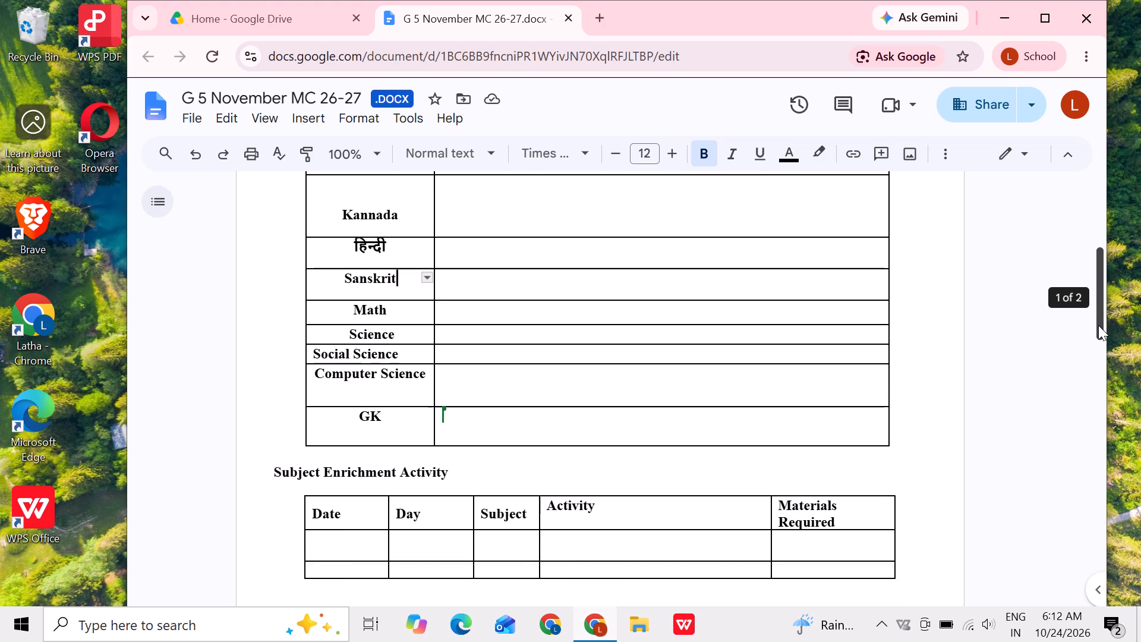
drag(1098, 325, 1098, 374)
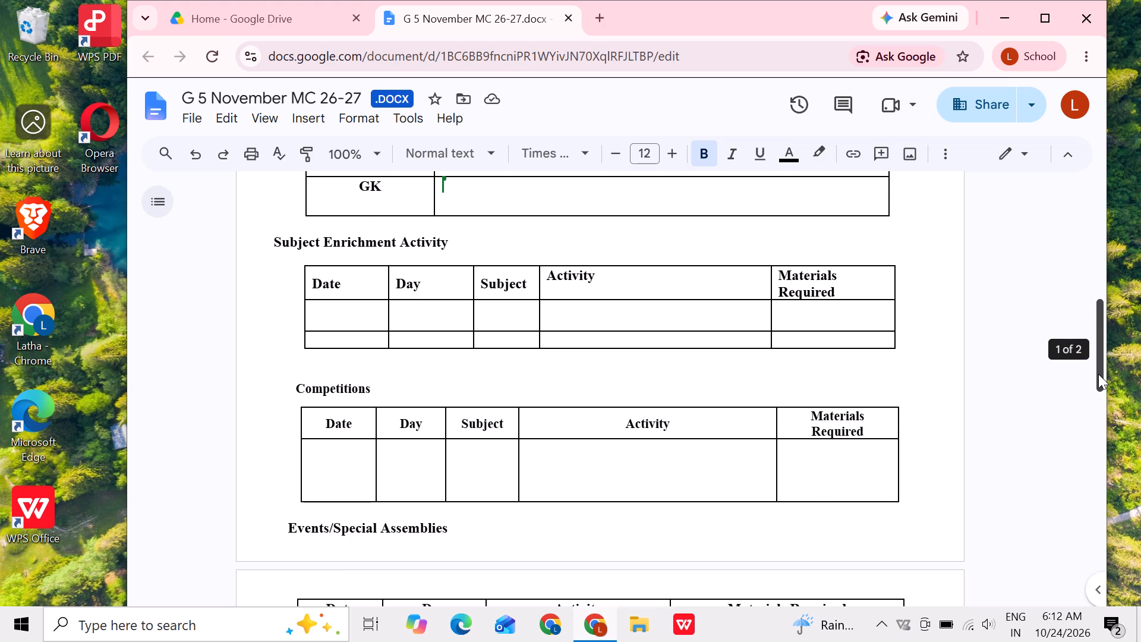
drag(1098, 374, 1098, 432)
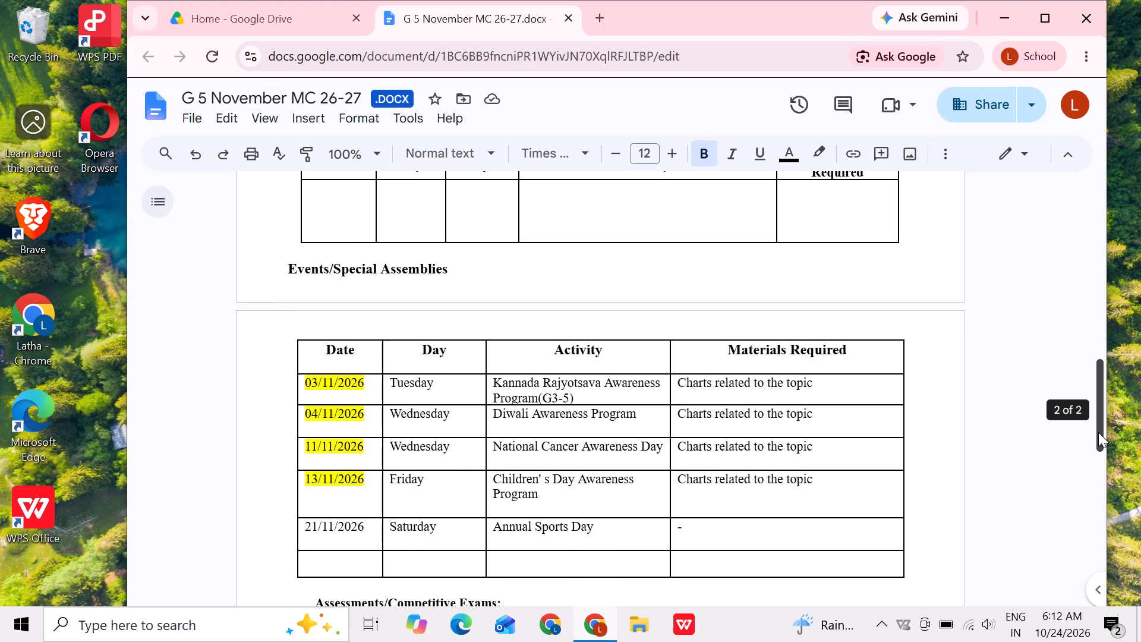
drag(1098, 432, 1098, 440)
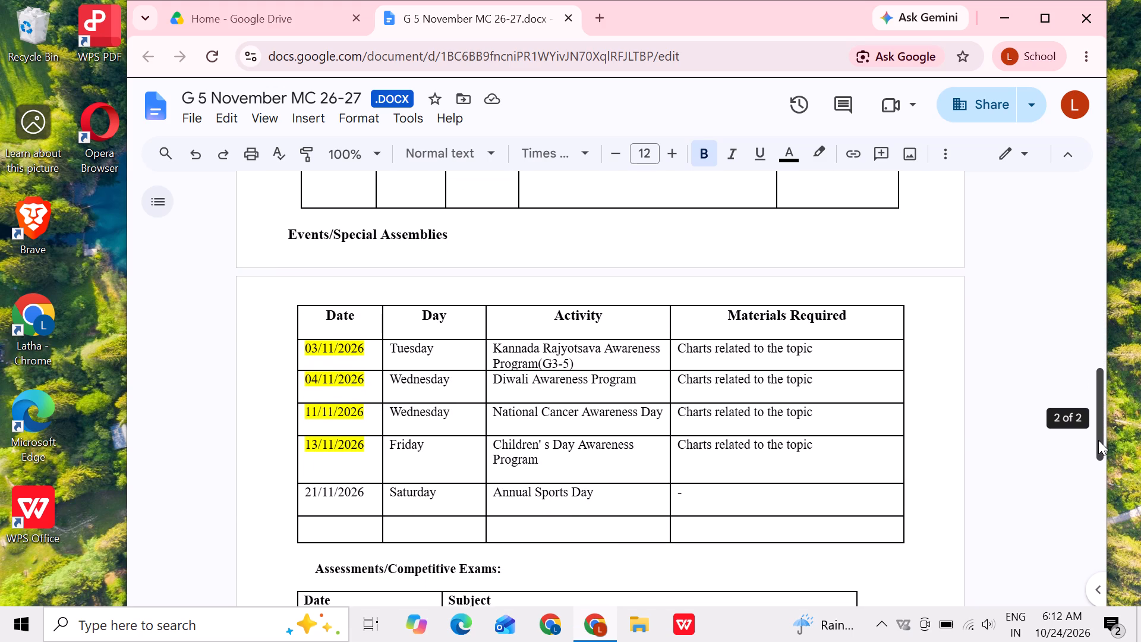
drag(1098, 440, 1098, 445)
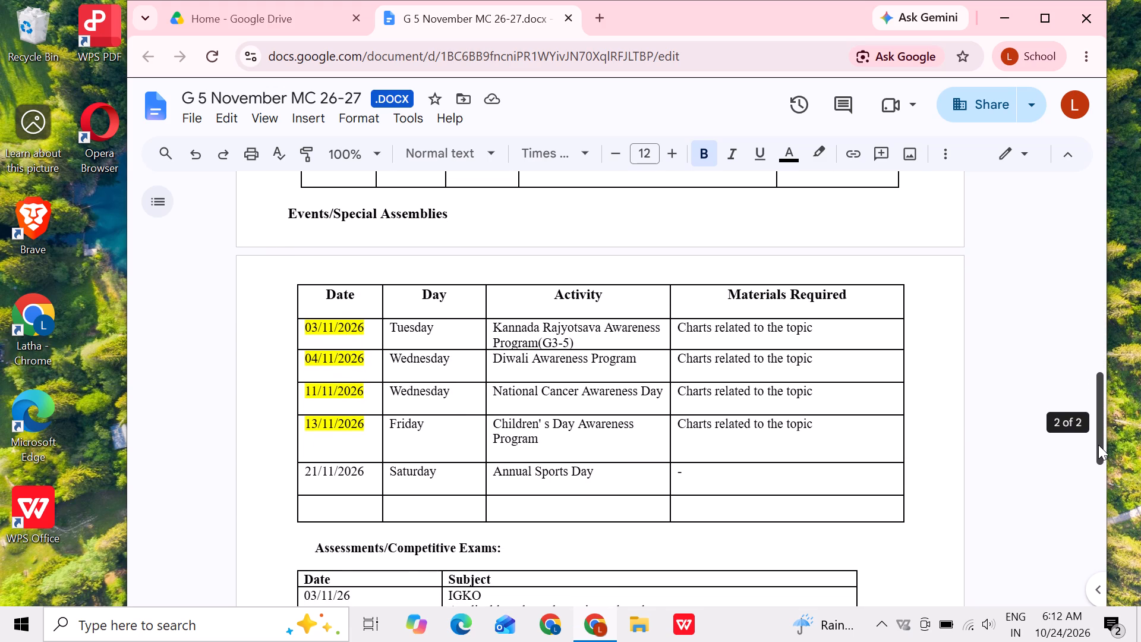
drag(1098, 445, 1094, 450)
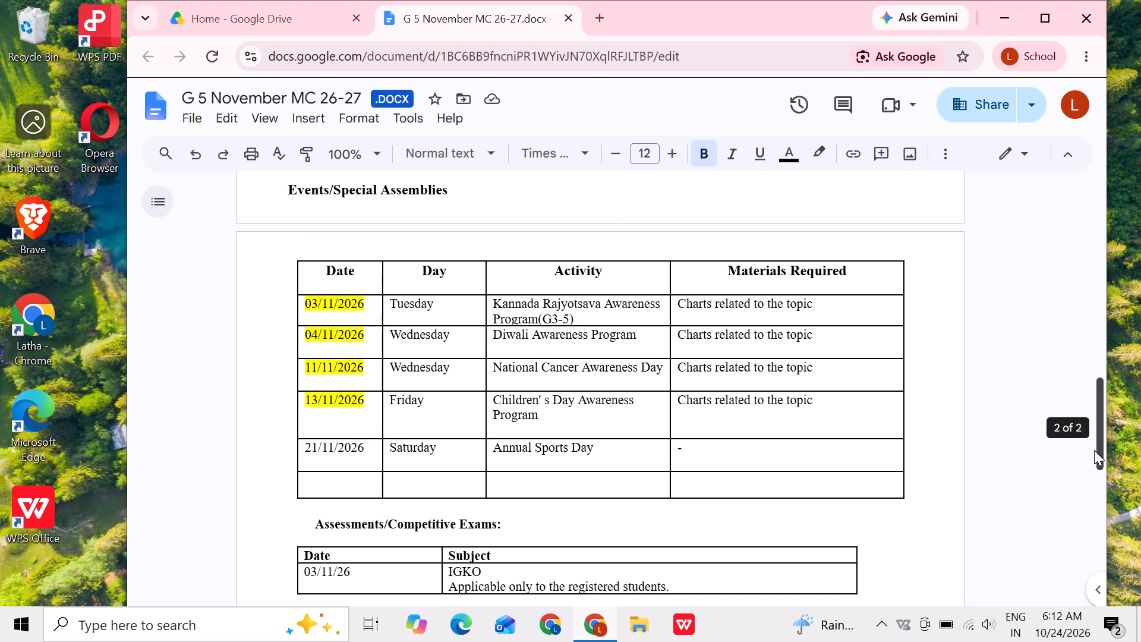
drag(1094, 450, 1095, 465)
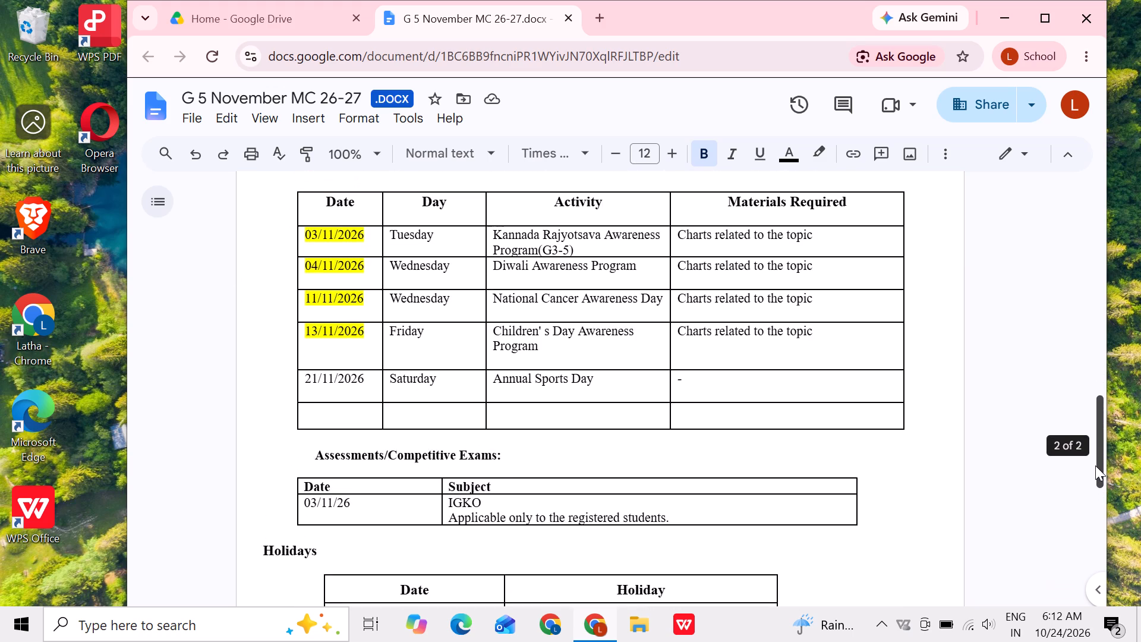
drag(1095, 465, 1095, 449)
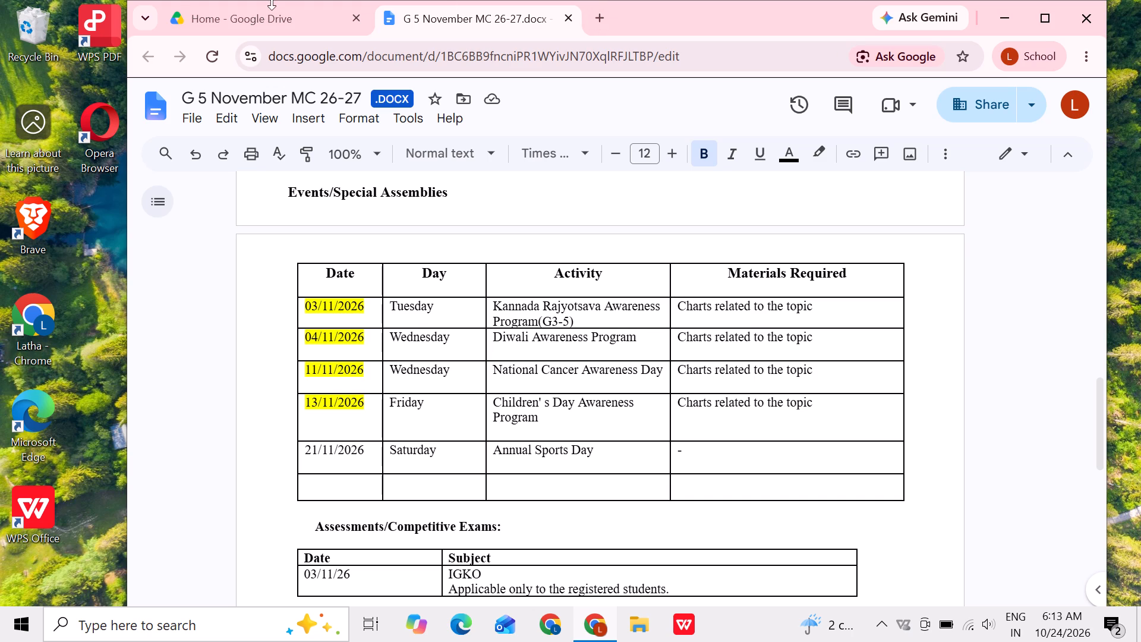
Open the Gr 3-5-Special-Assemblies and General assemblies-26-27 document from Google Drive.
click(237, 13)
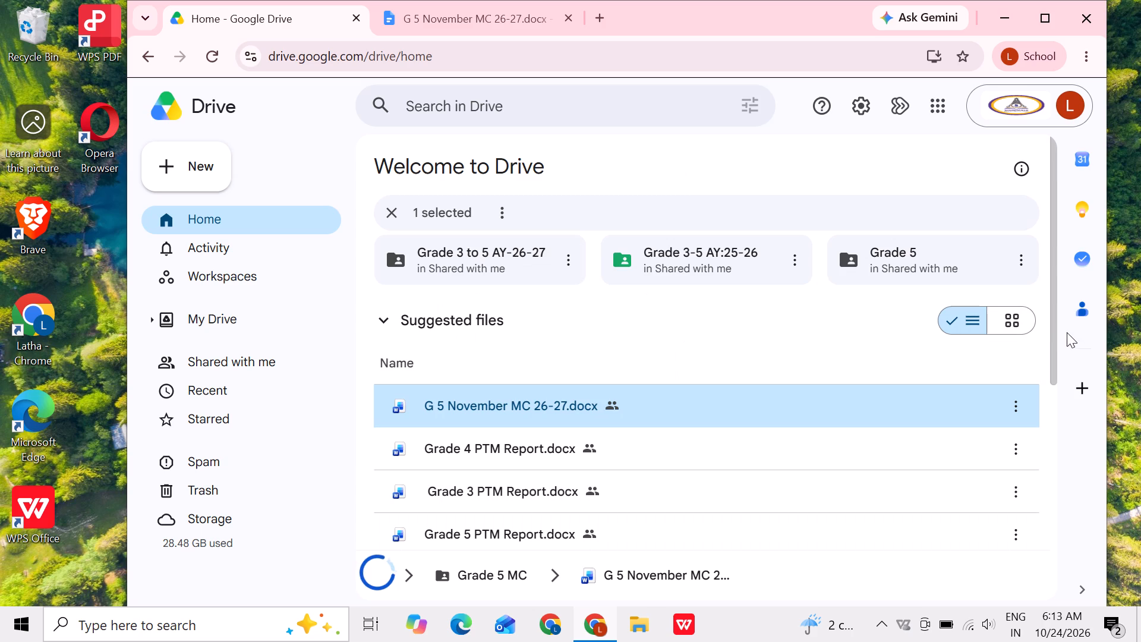
drag(1054, 344, 1060, 420)
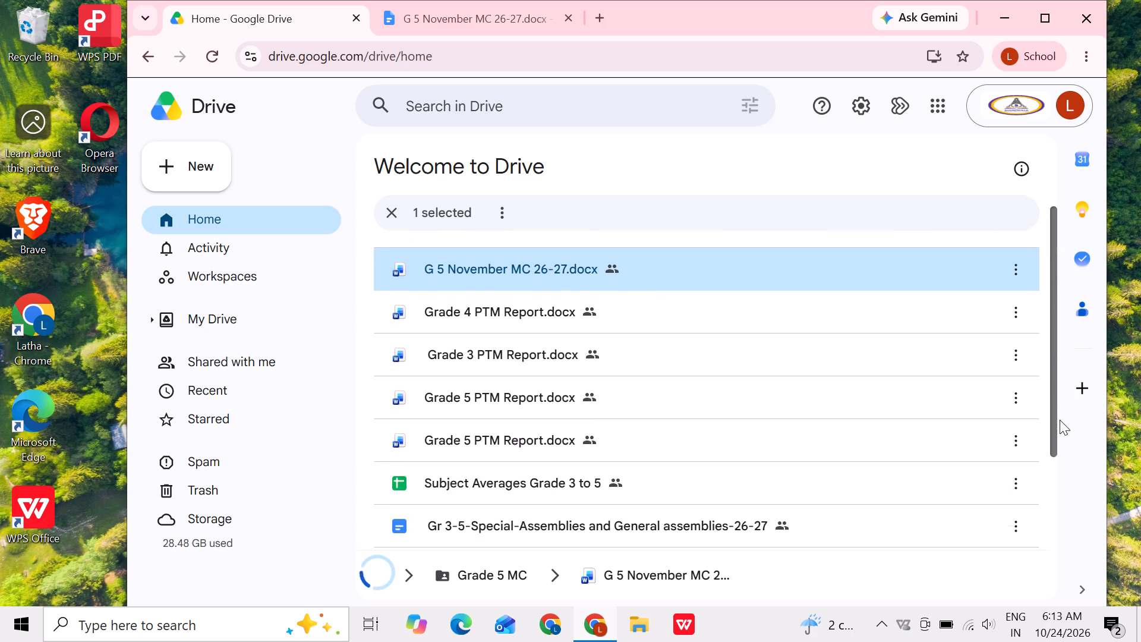
drag(1060, 420, 1064, 496)
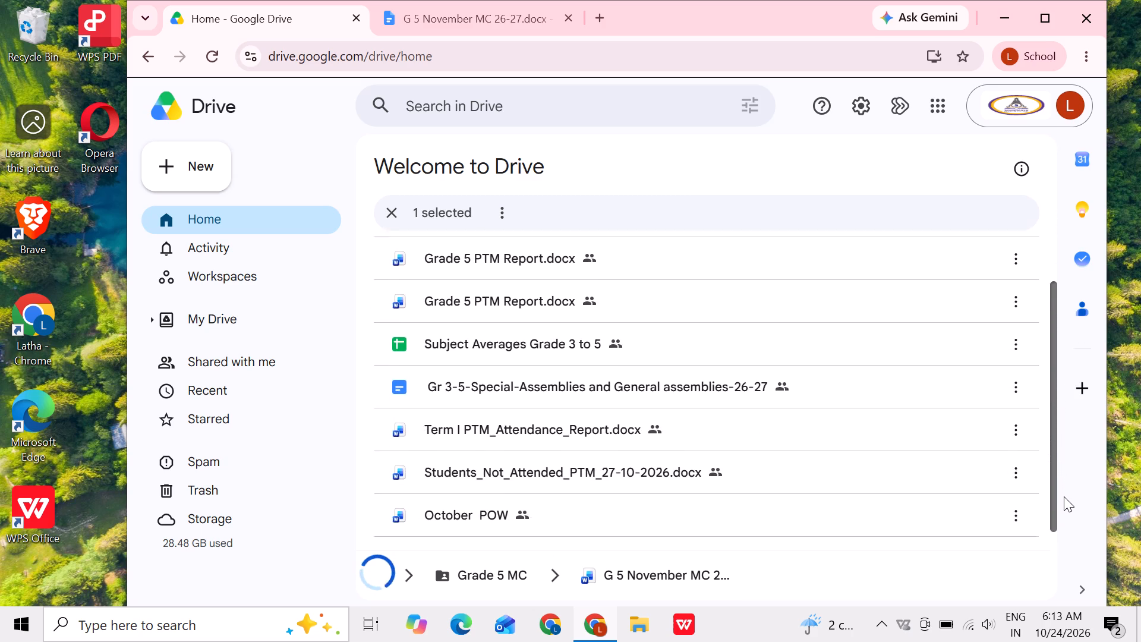
drag(1064, 496, 1066, 509)
triple_click(545, 358)
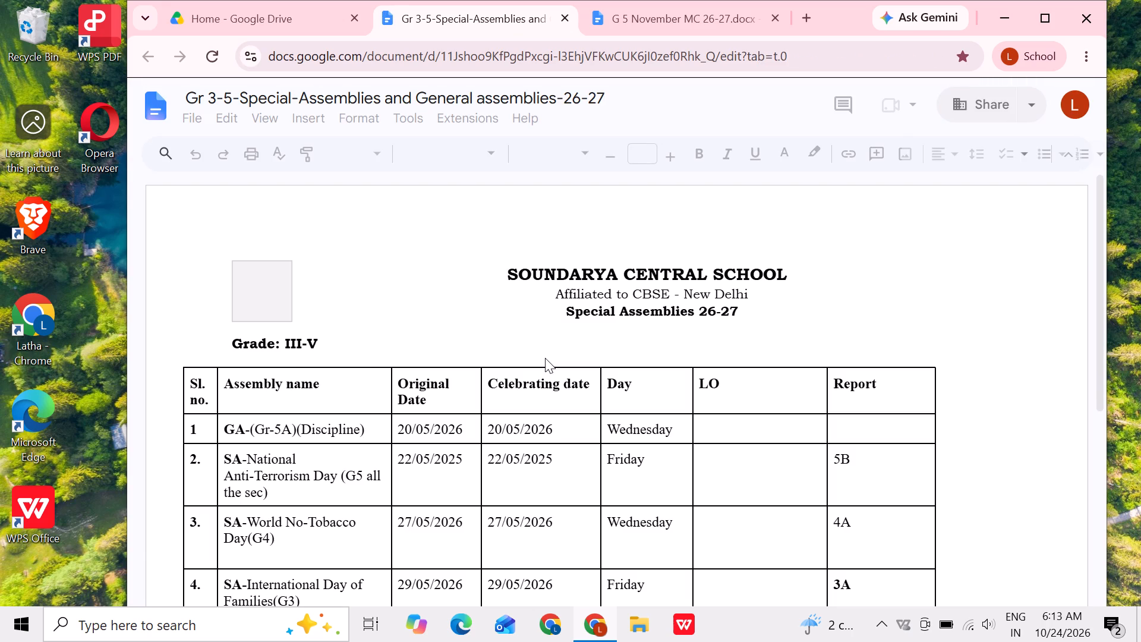
Examine the November 2026 entries in the assemblies schedule, including their celebrating dates, days and grades.
scroll(358, 432, down, 6)
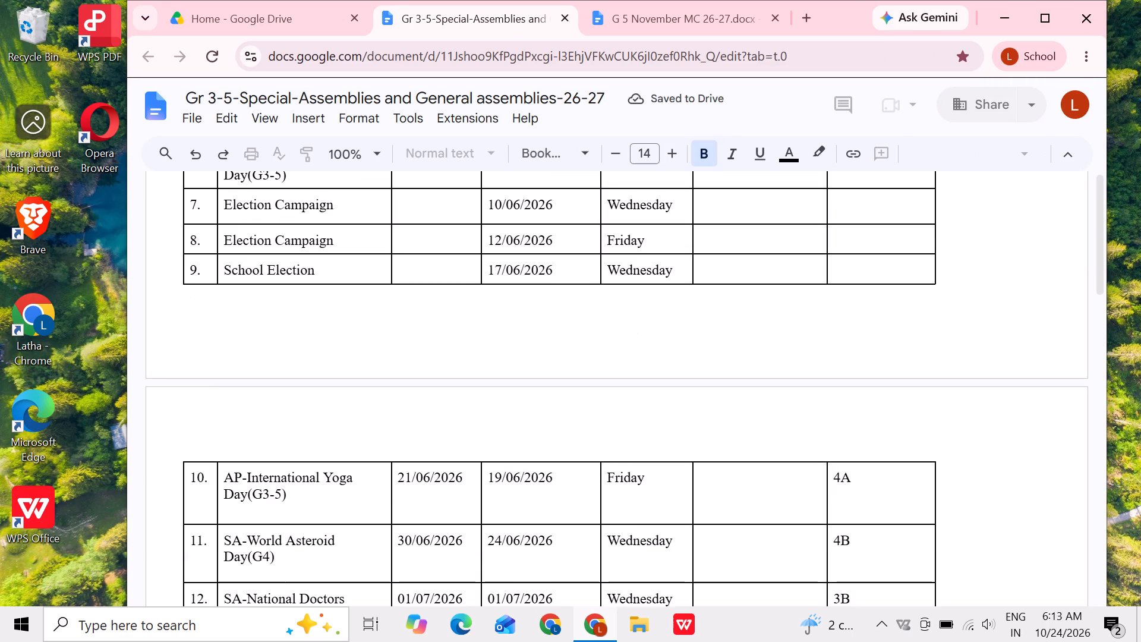
scroll(379, 428, down, 7)
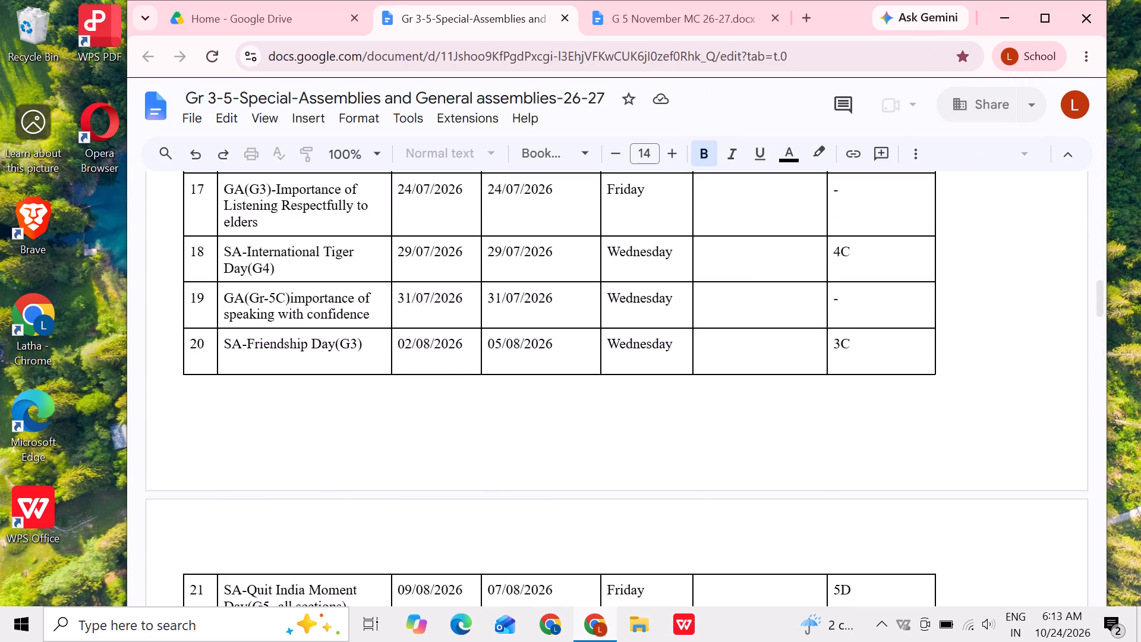
scroll(379, 428, down, 6)
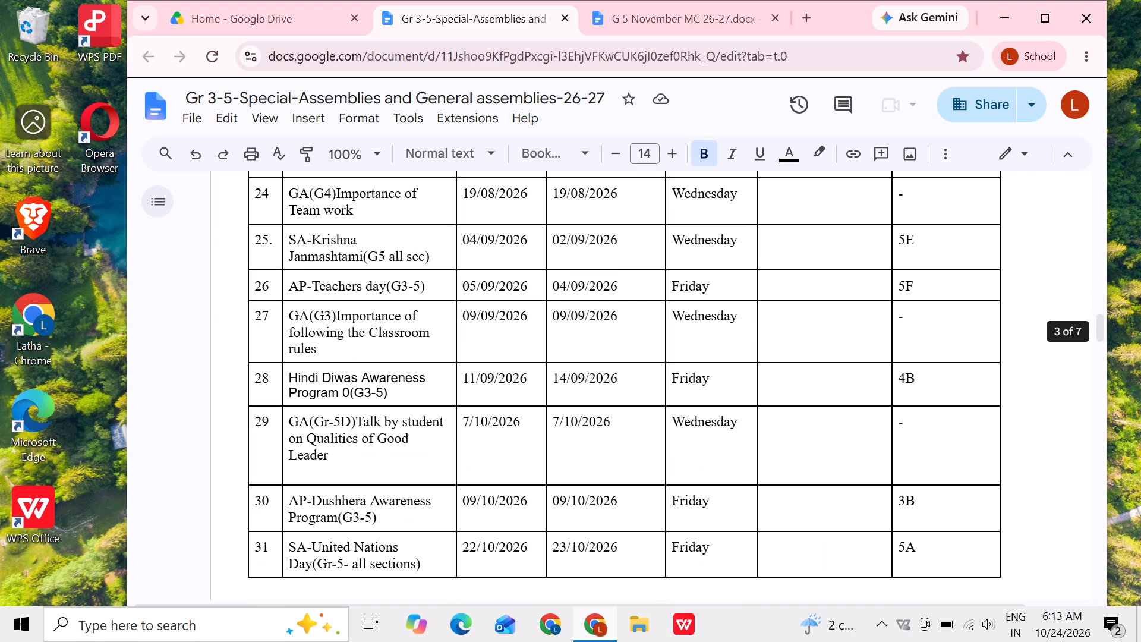
scroll(379, 428, down, 3)
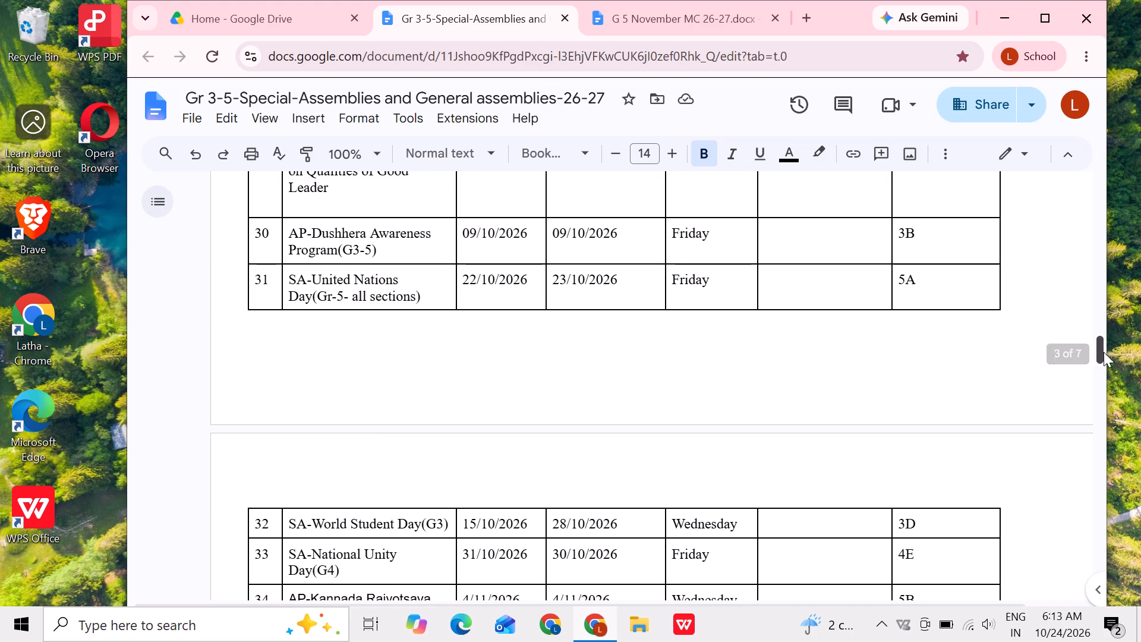
drag(1099, 348, 1099, 366)
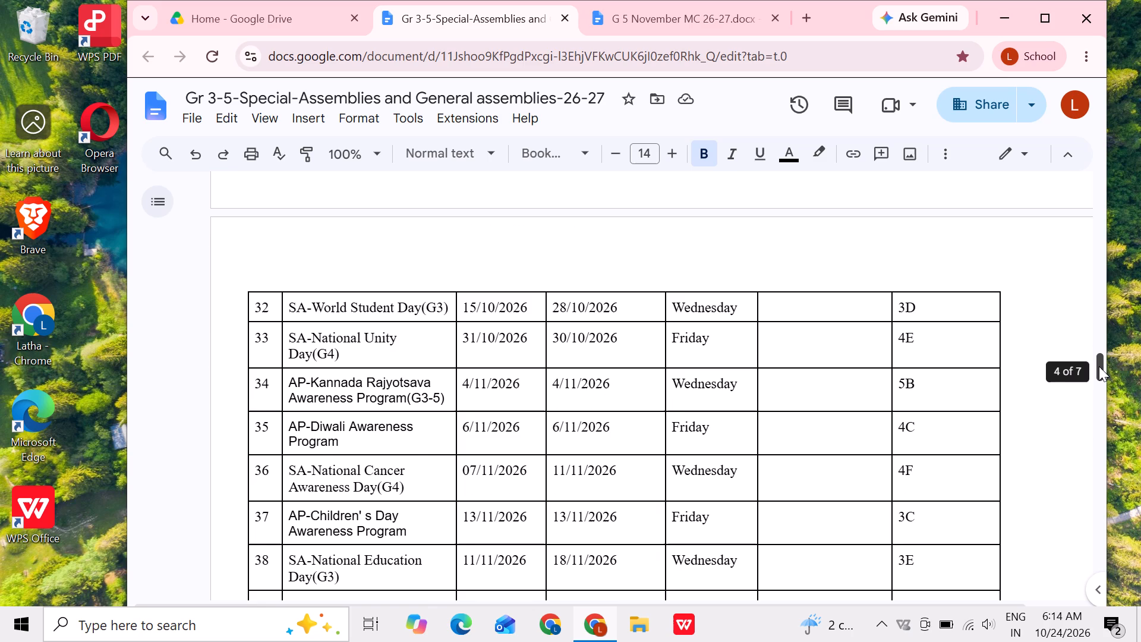
drag(1099, 366, 1099, 375)
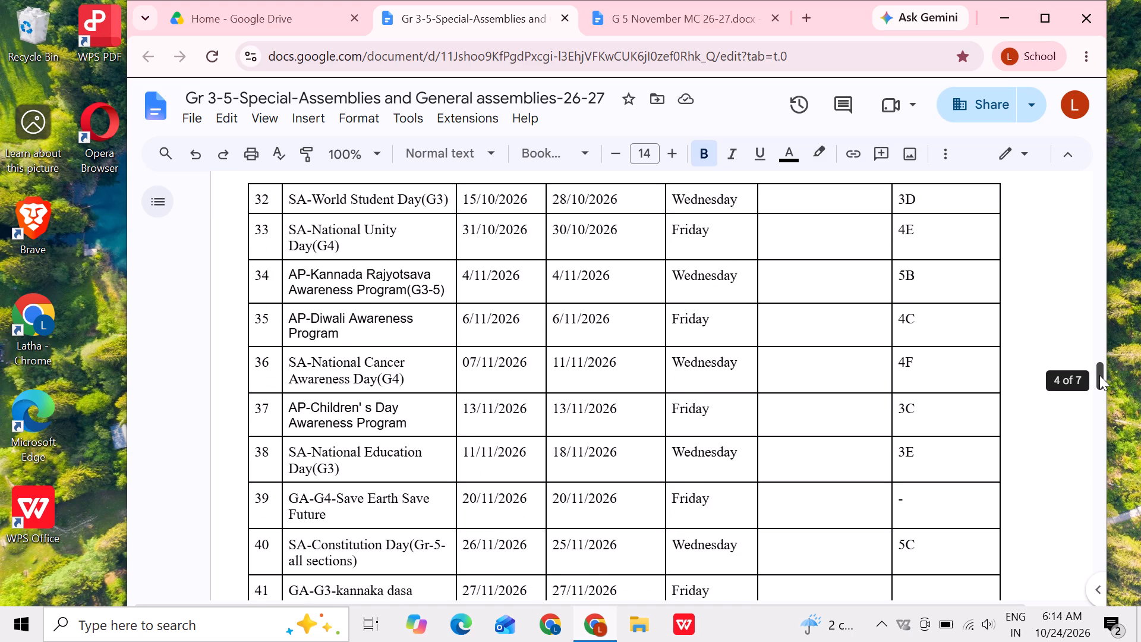
drag(1099, 375, 1101, 380)
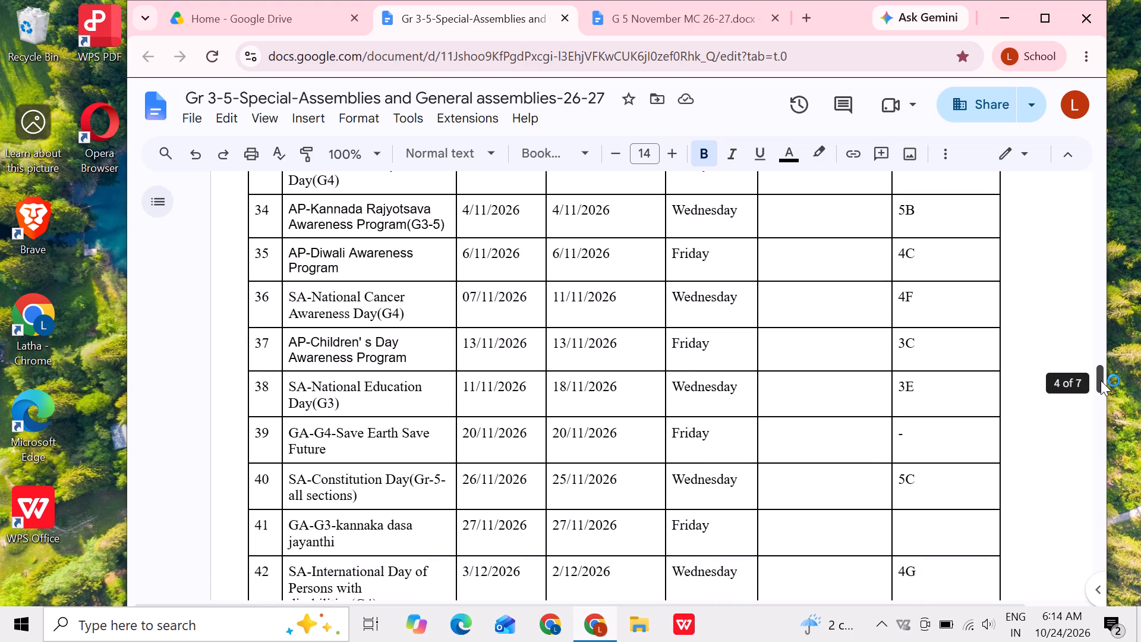
drag(1101, 380, 1101, 378)
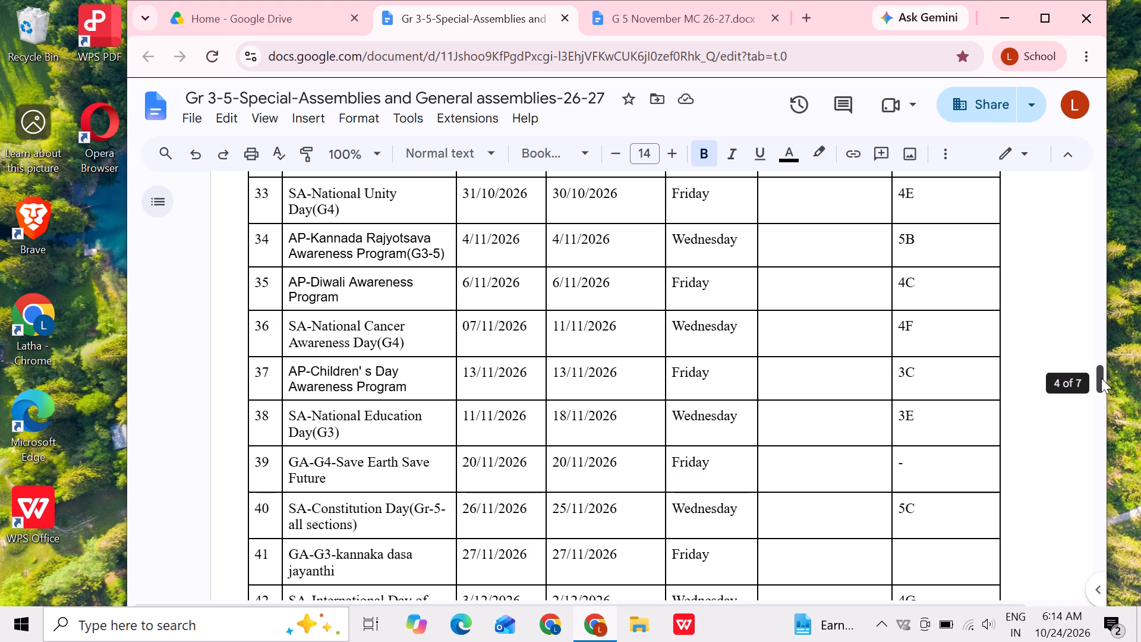
drag(1101, 378, 1102, 383)
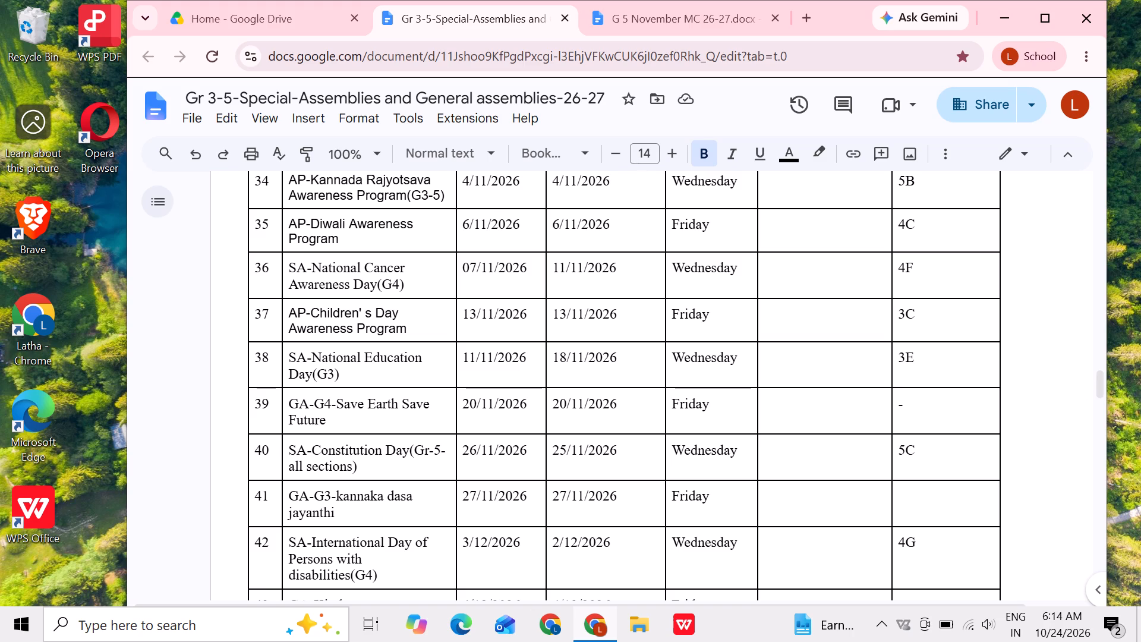
Copy "Constitution Day" from entry 40 of the assemblies schedule into the empty last row's Activity cell in the circular's Events/Special Assemblies table.
drag(310, 450, 327, 451)
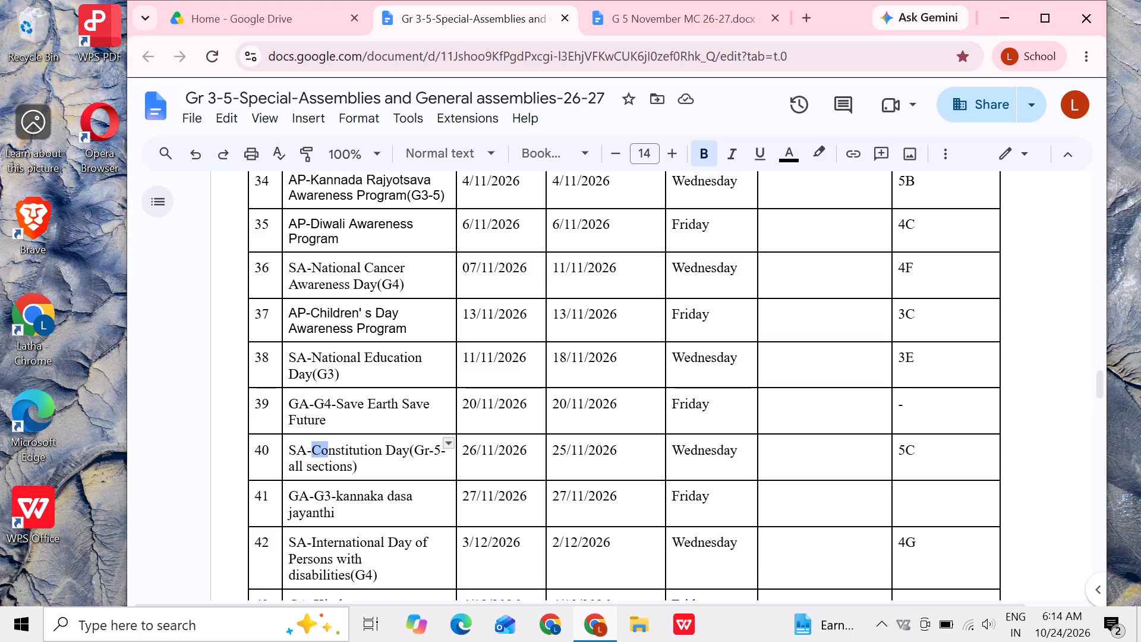
drag(327, 451, 399, 445)
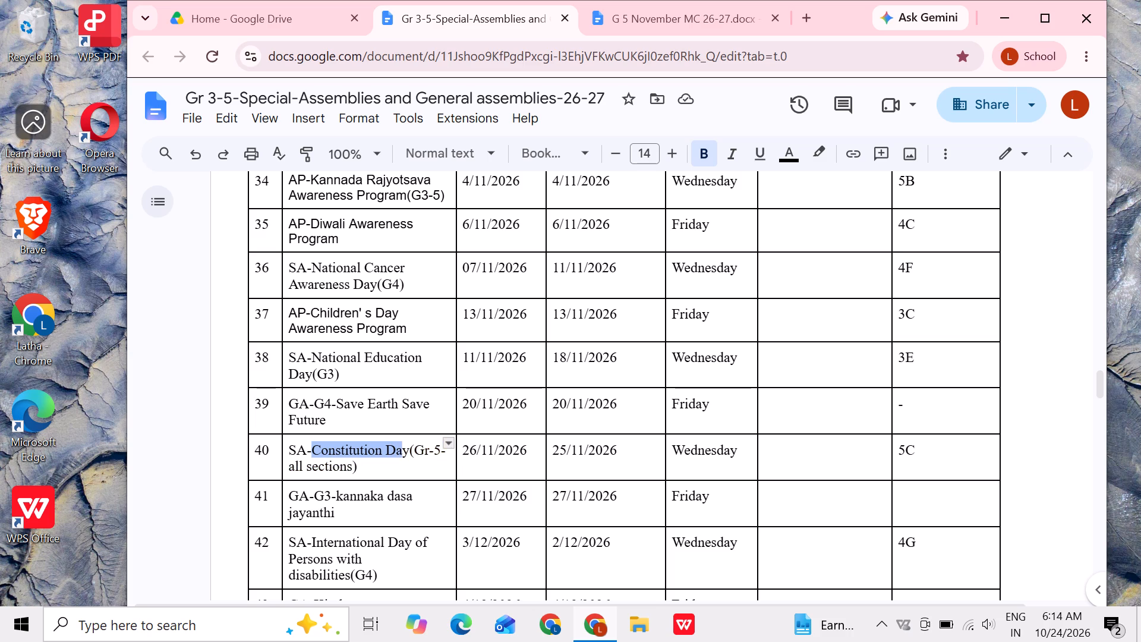
drag(399, 445, 408, 451)
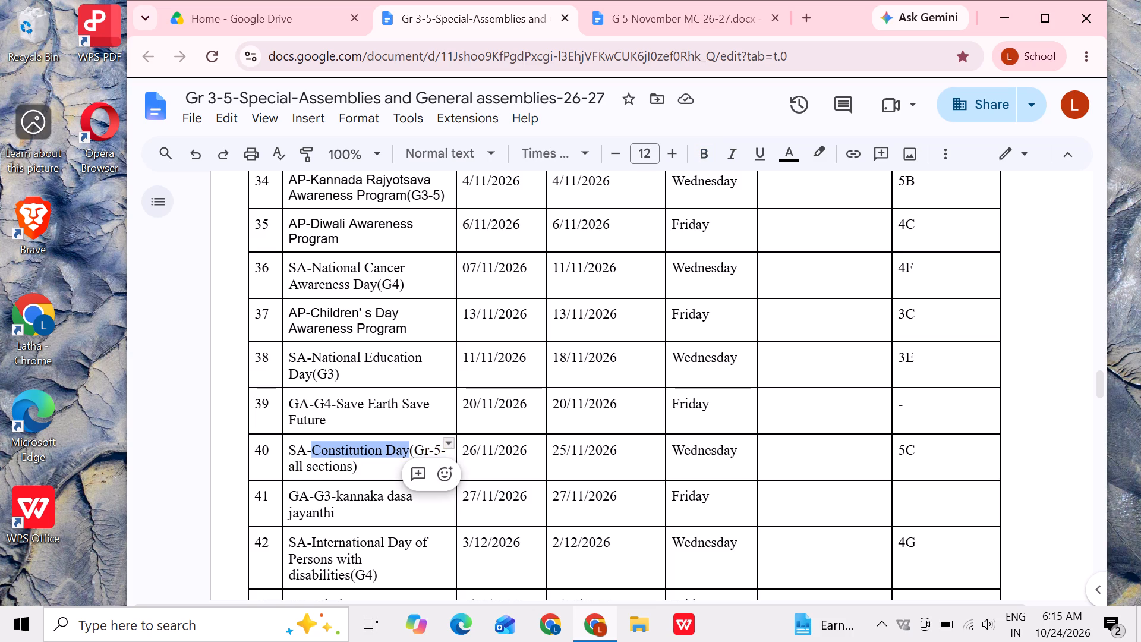
key(ctrl+c)
click(459, 22)
click(664, 12)
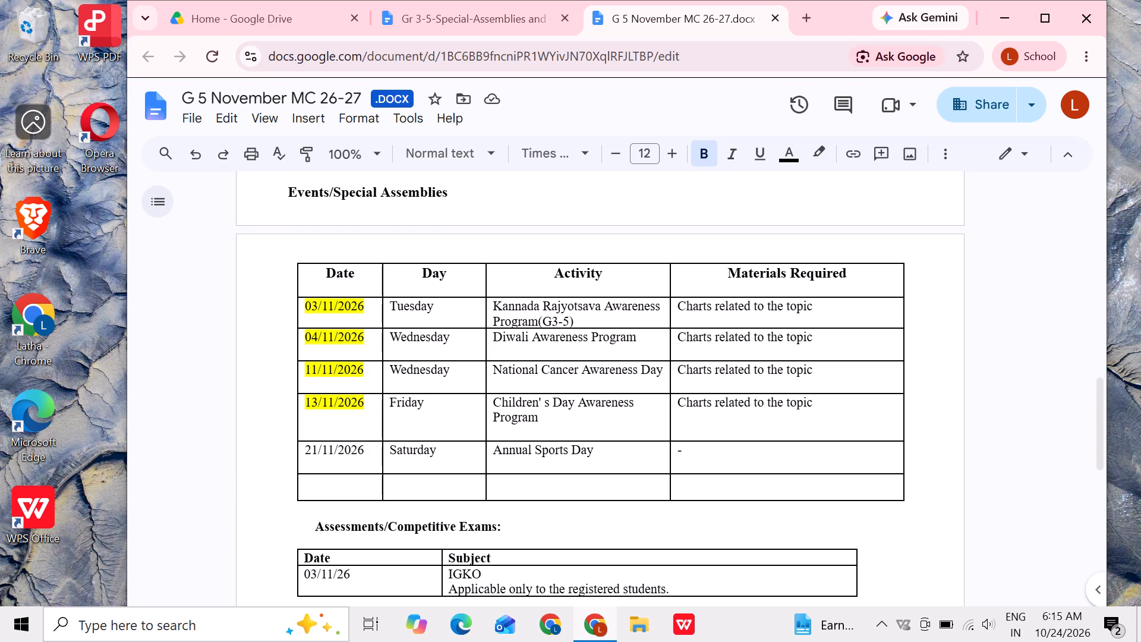
click(516, 484)
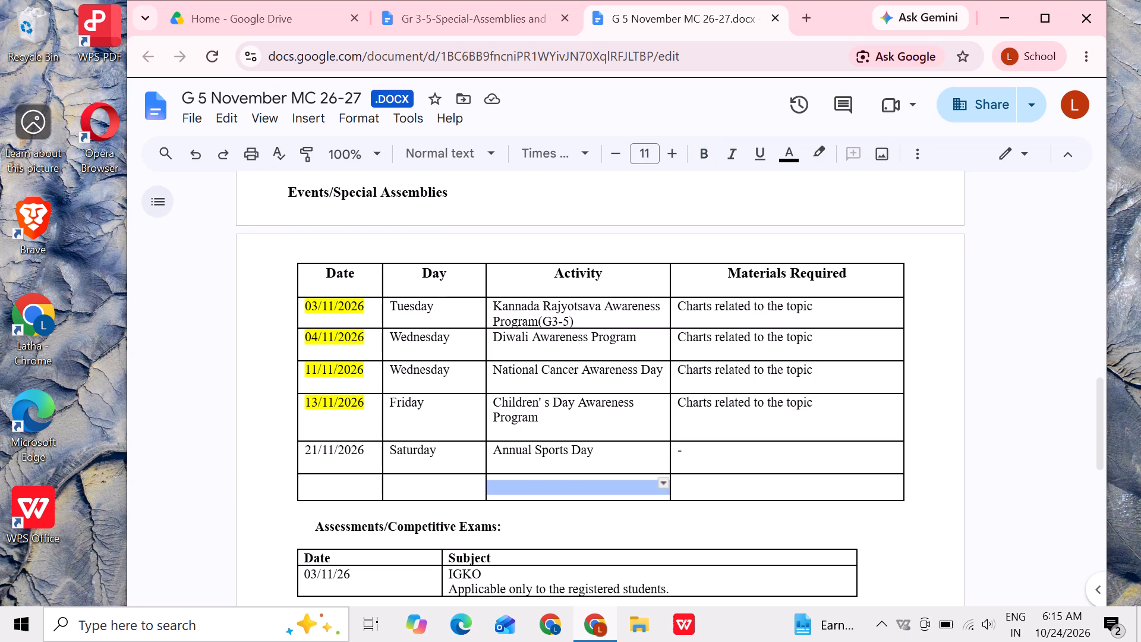
key(ctrl+v)
Fill in the Constitution Day row with Wednesday as the day and 25/11/26 as the date.
click(403, 490)
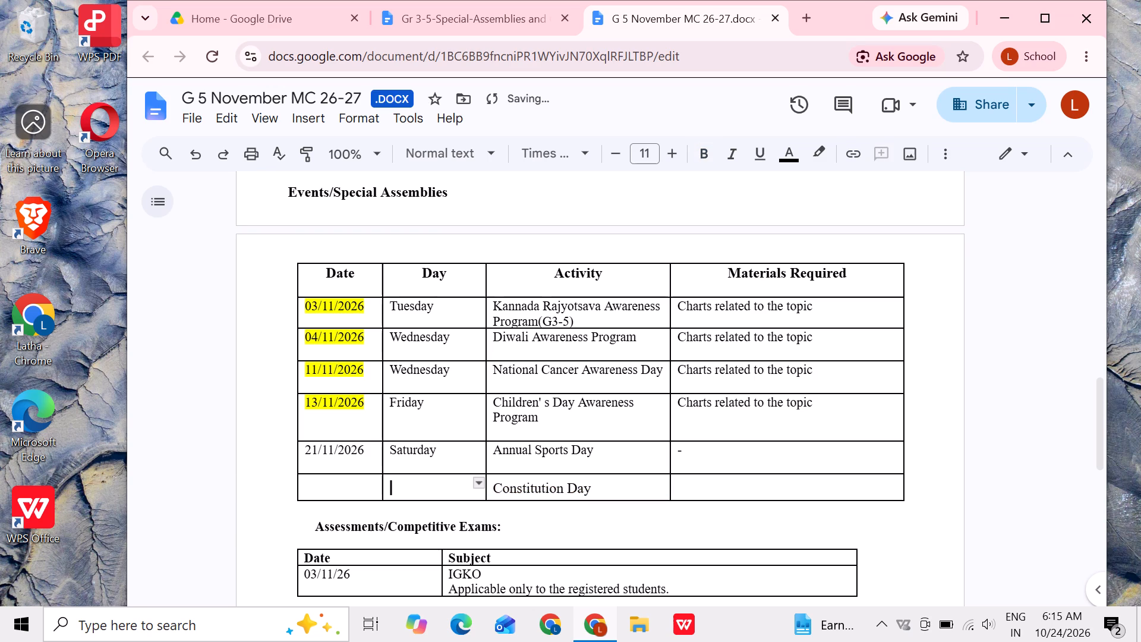
text(Wednesday)
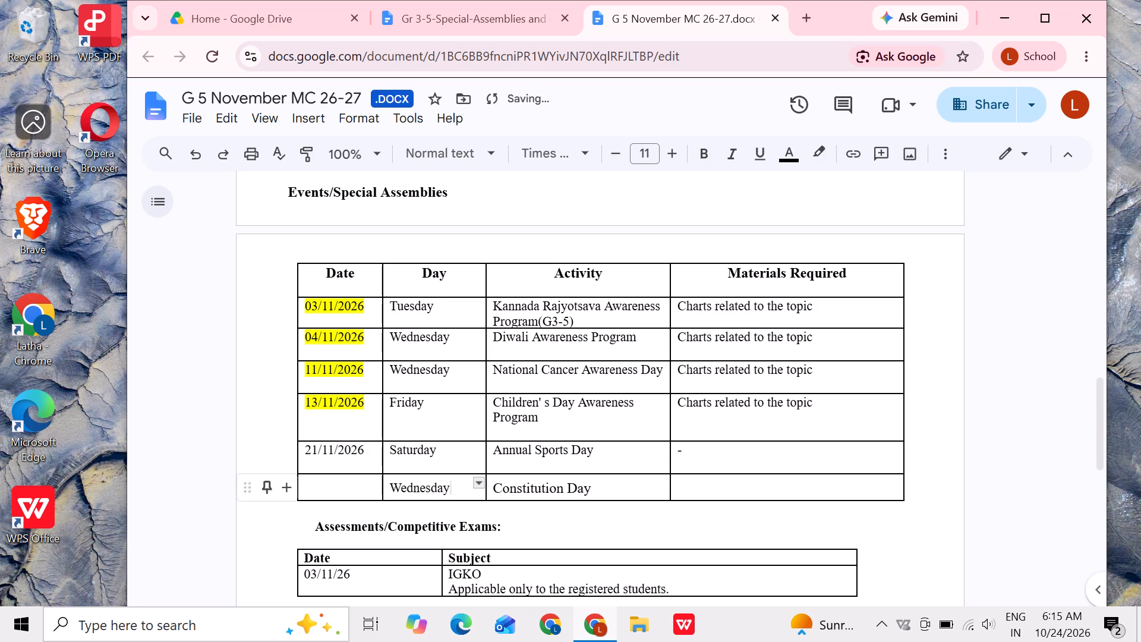
click(313, 487)
text(25)
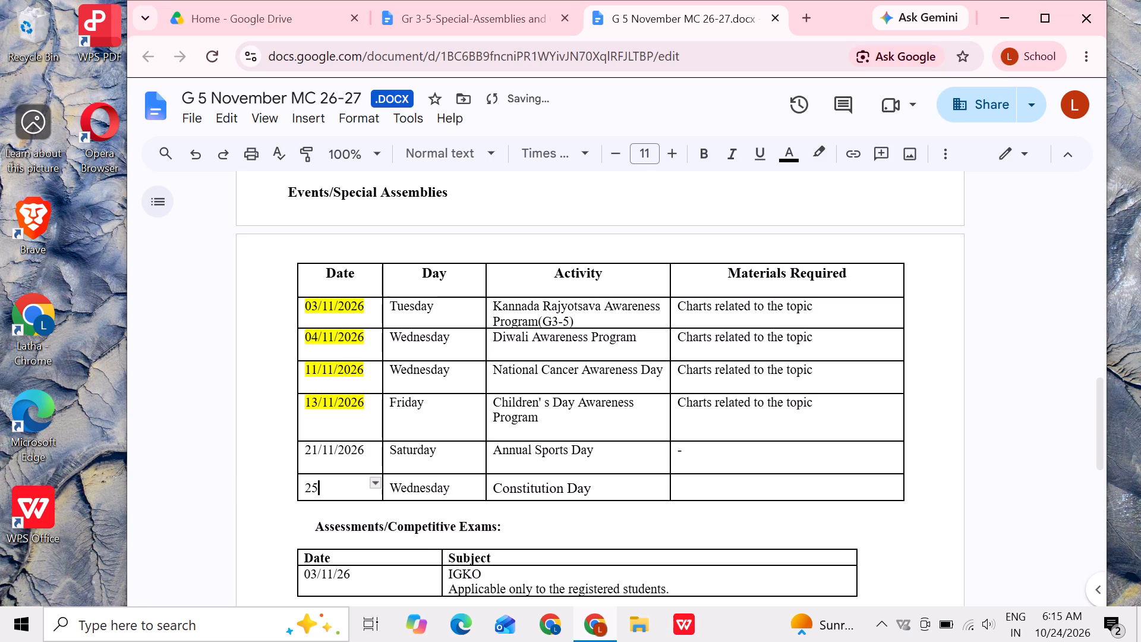
key(slash)
text(11/2)
key(6)
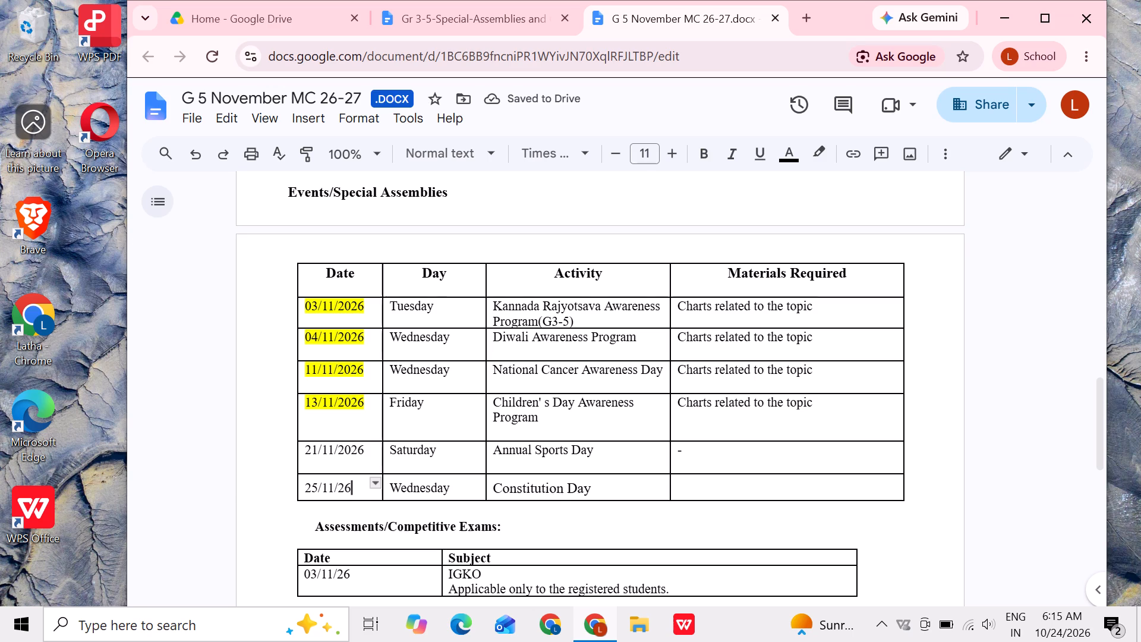
Delete the National Cancer Awareness Day row from the Events/Special Assemblies table.
click(476, 344)
right_click(476, 344)
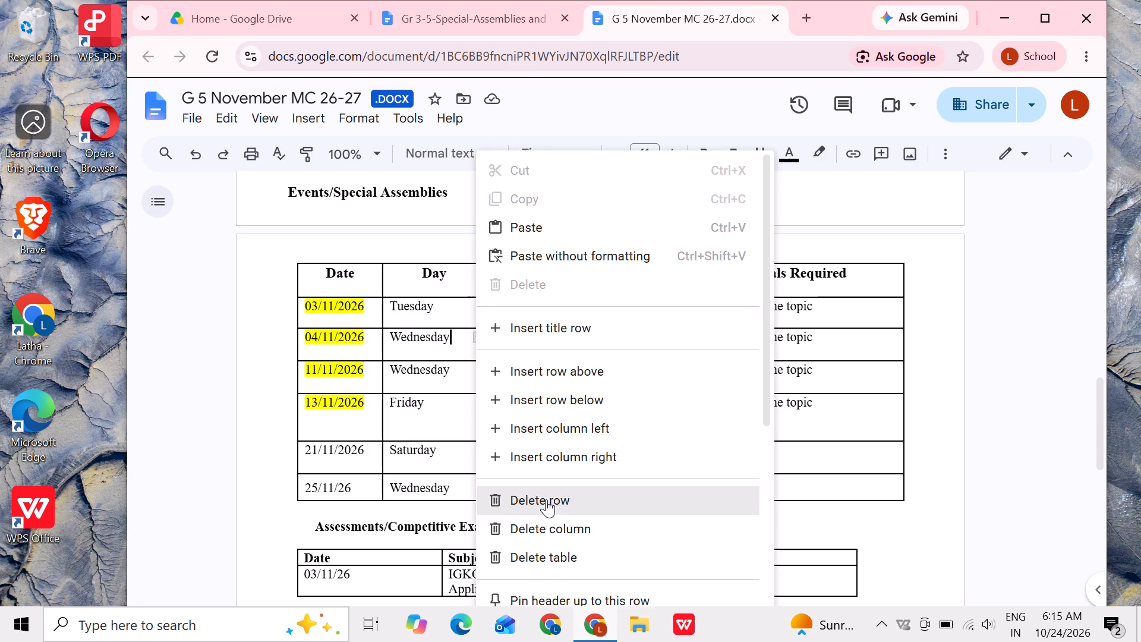
click(430, 374)
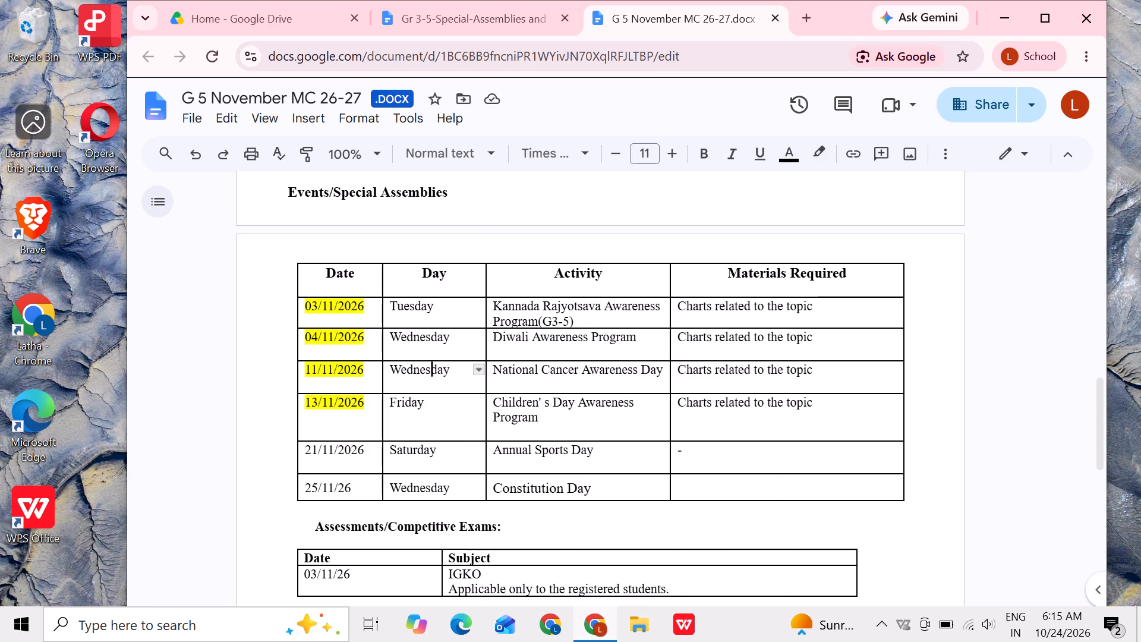
click(459, 376)
right_click(459, 376)
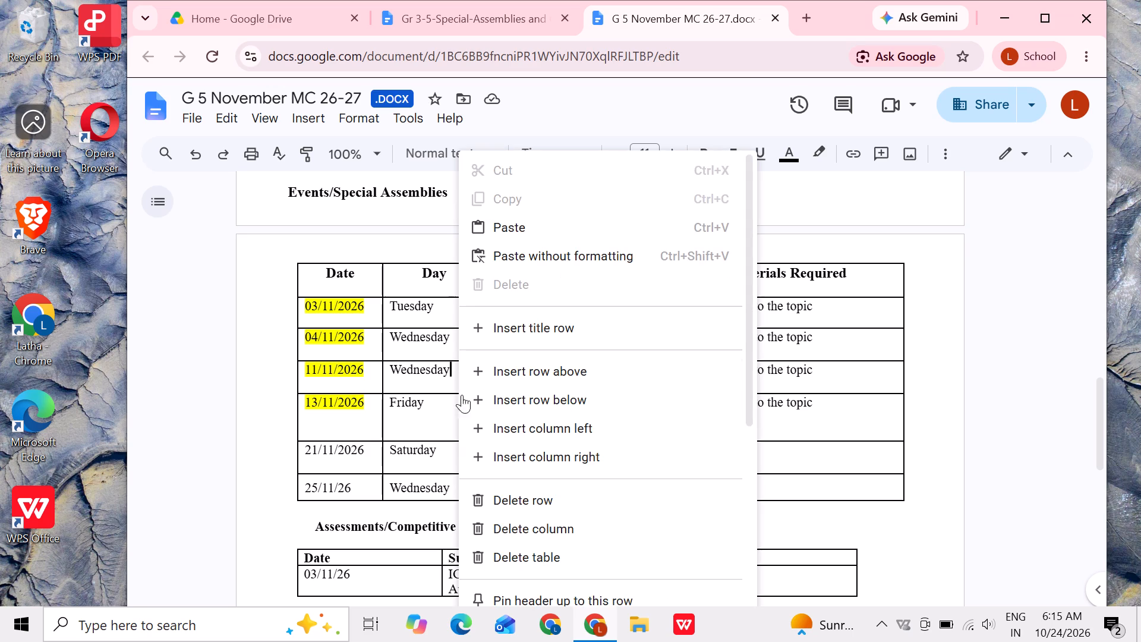
click(532, 498)
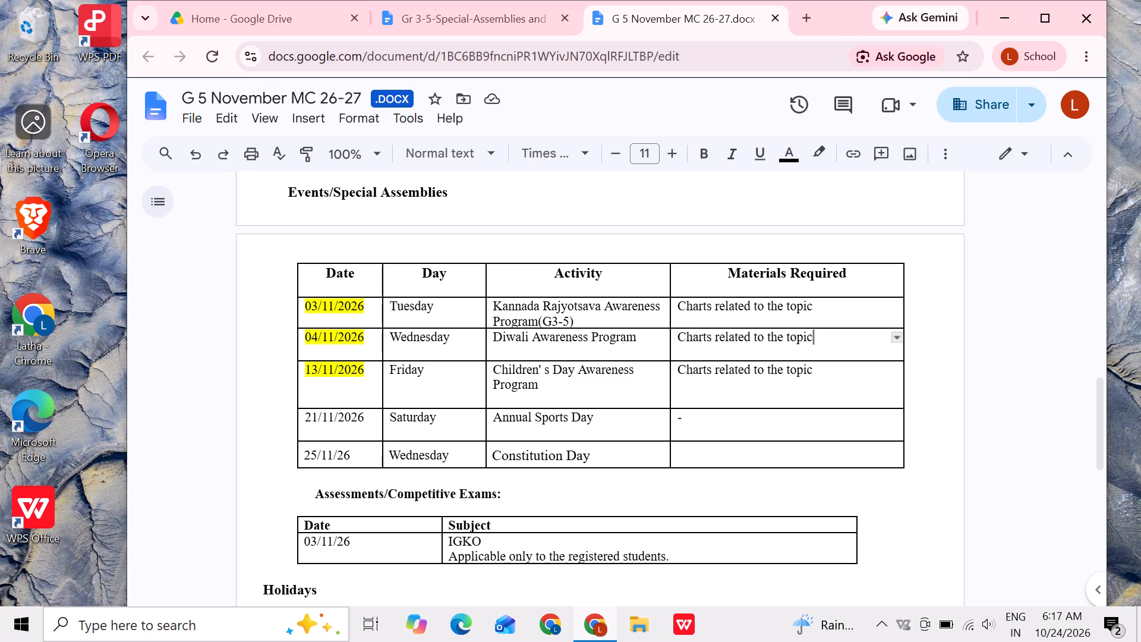
Review the circular from the holidays and signature section back up to the Academic Synopsis table.
click(508, 15)
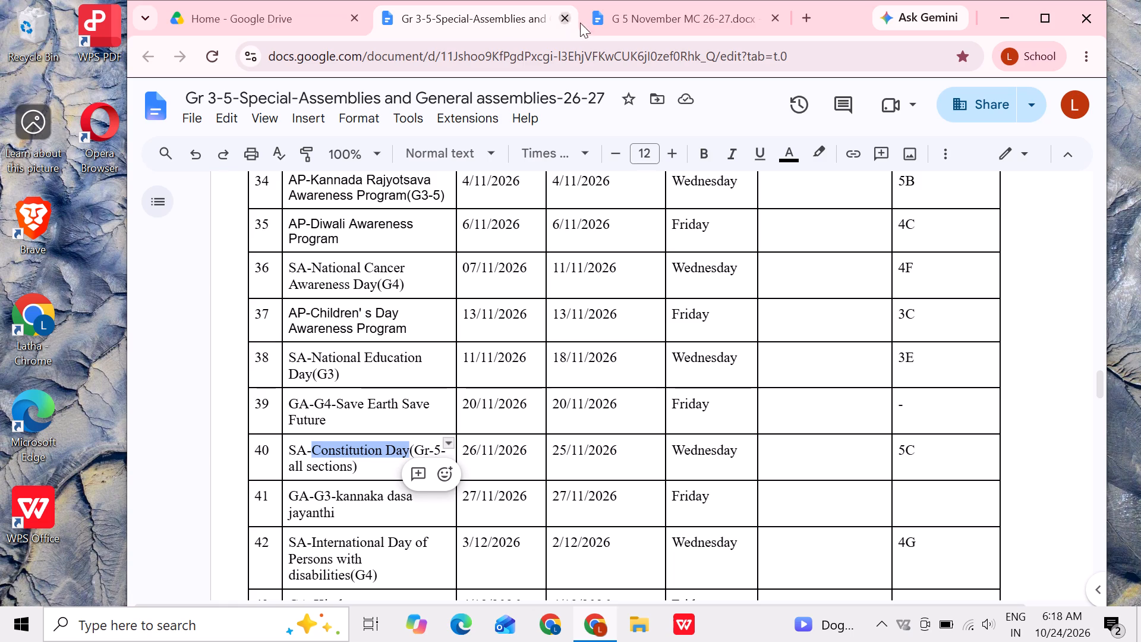
click(676, 17)
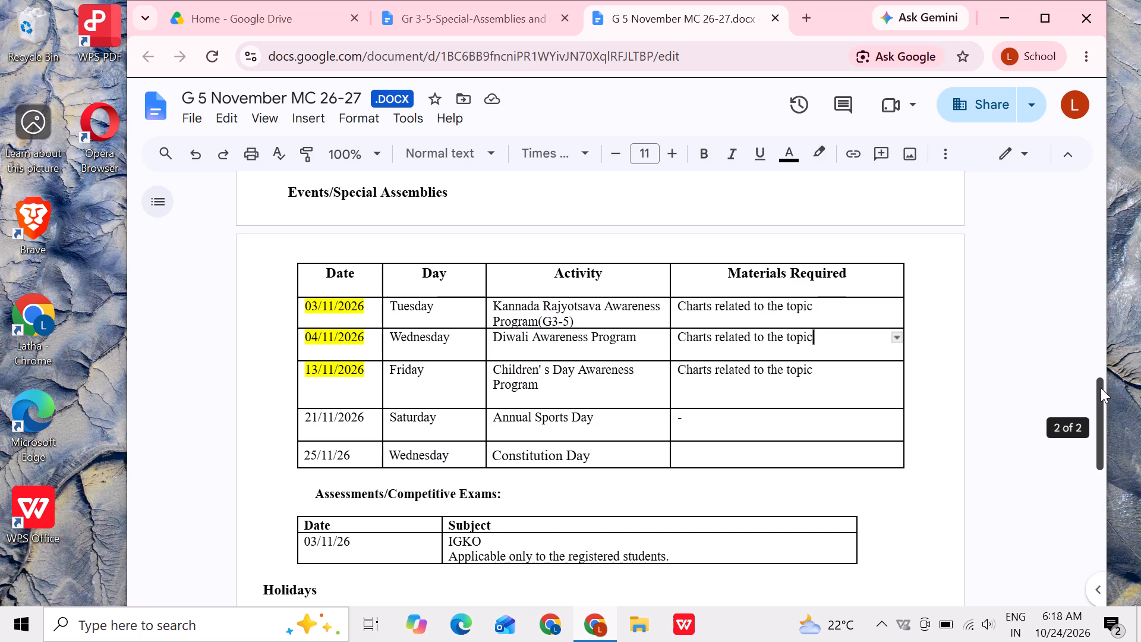
drag(1101, 388, 1101, 420)
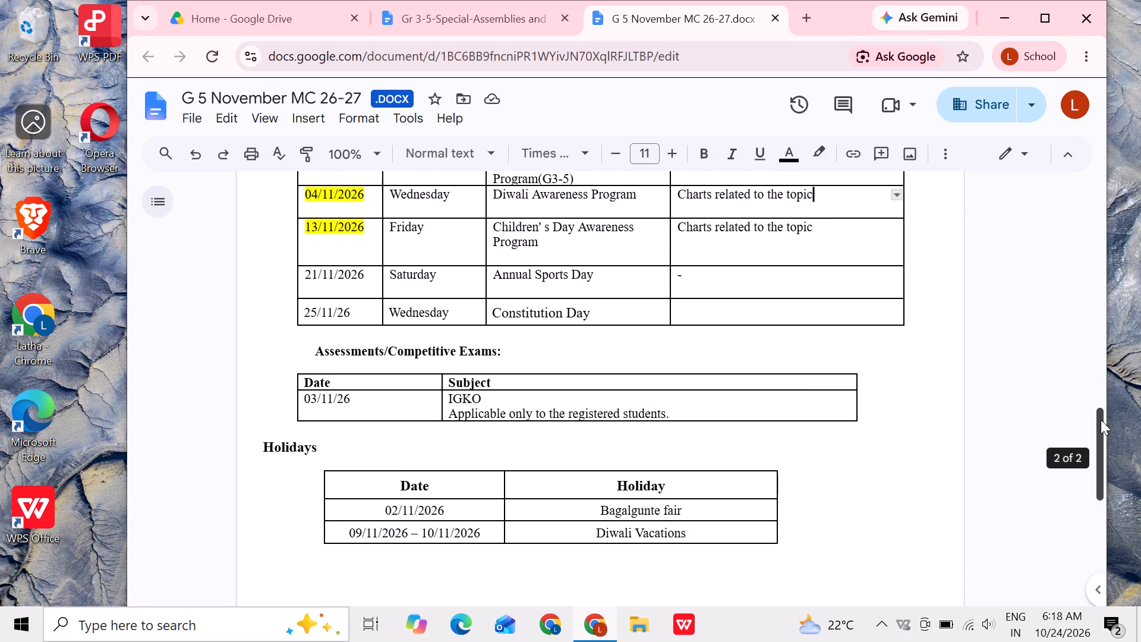
drag(1101, 420, 1101, 421)
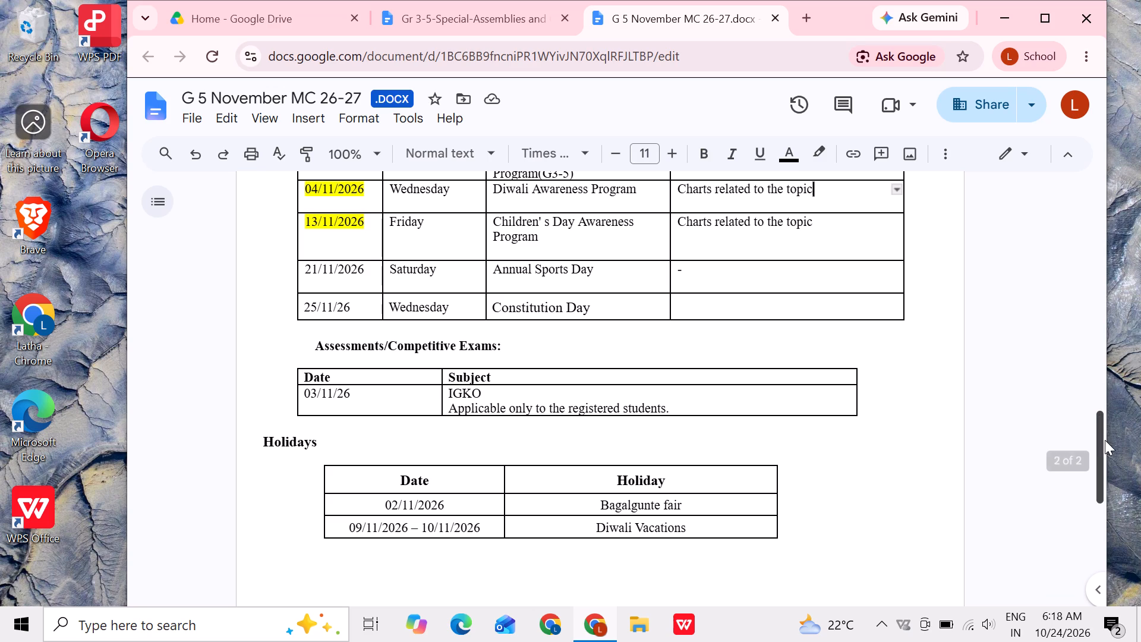
drag(1100, 446, 1104, 493)
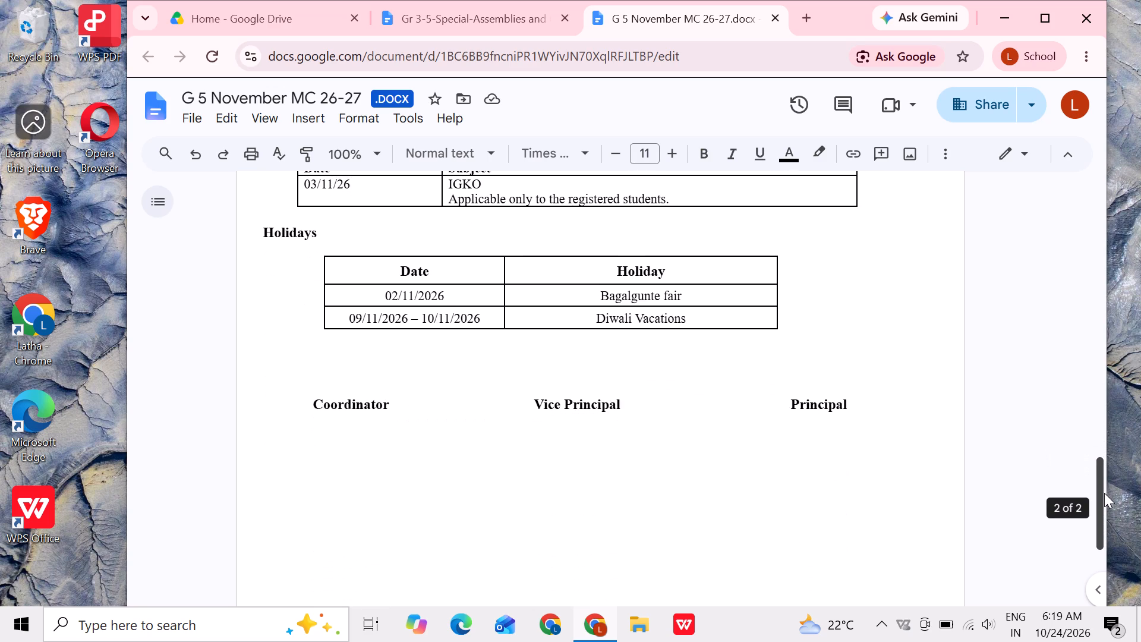
drag(1104, 493, 1104, 407)
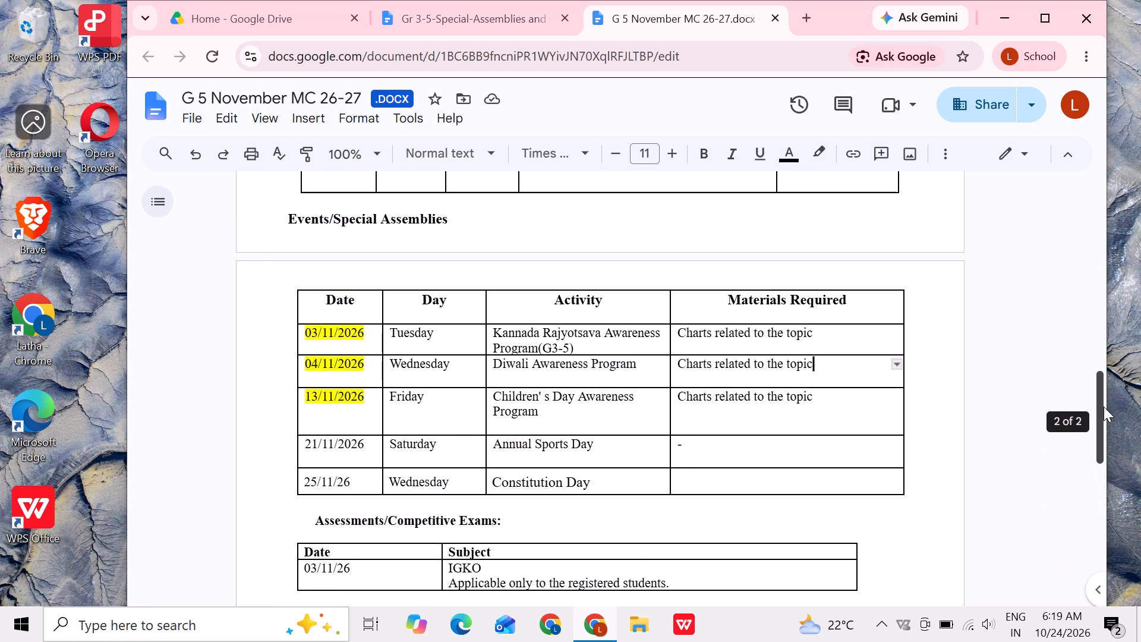
drag(1104, 407, 1108, 374)
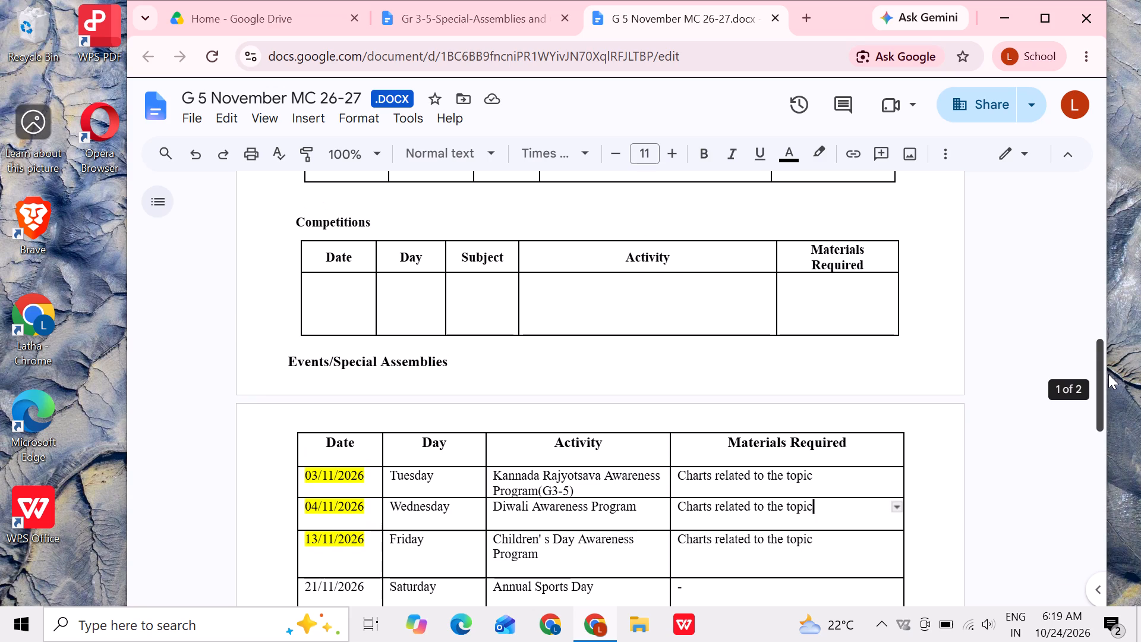
drag(1108, 374, 1114, 337)
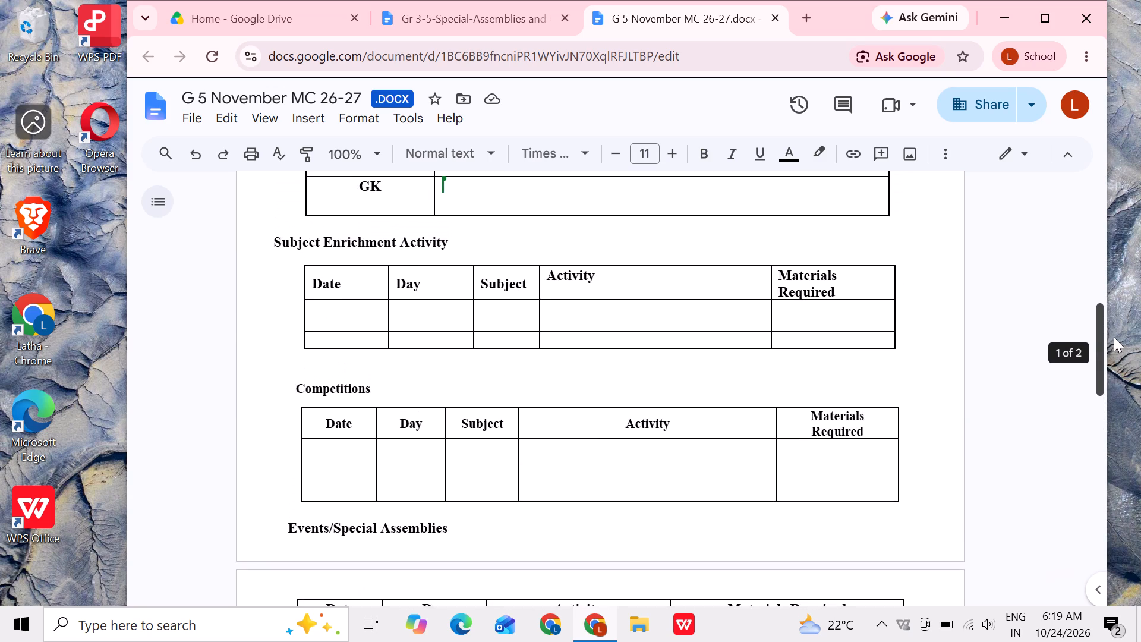
drag(1114, 337, 1121, 312)
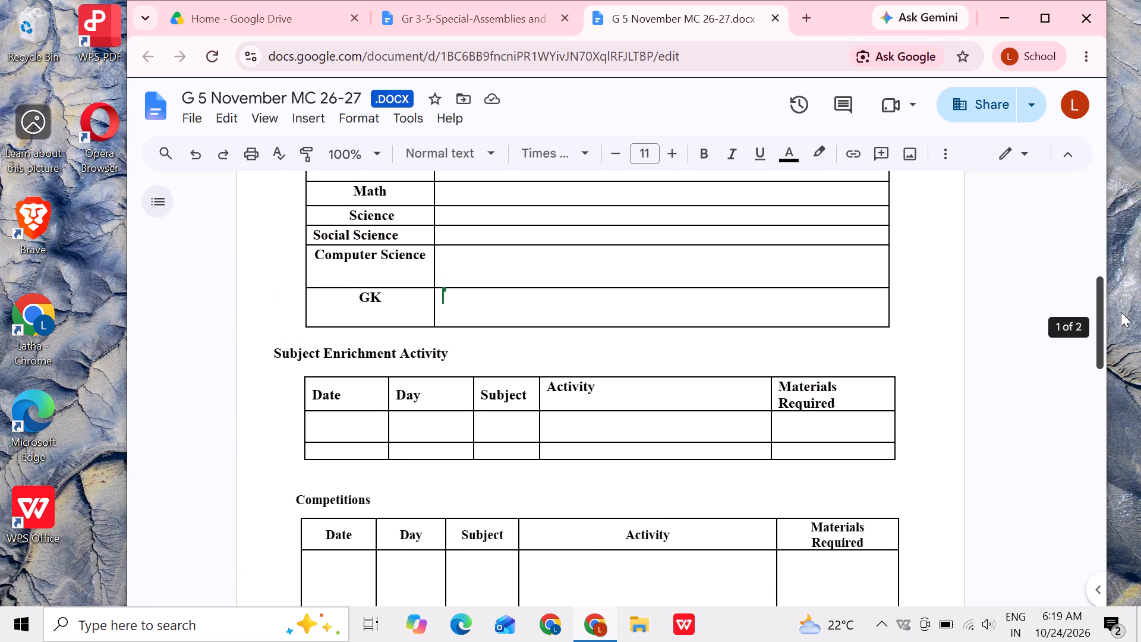
drag(1121, 312, 1137, 275)
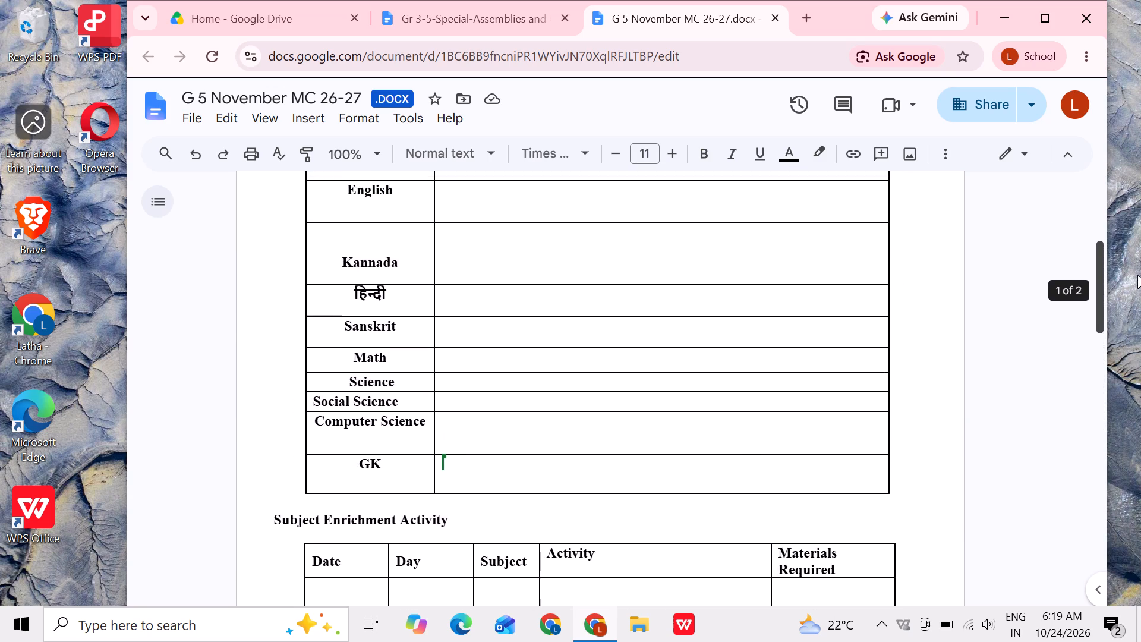
drag(1137, 275, 1140, 255)
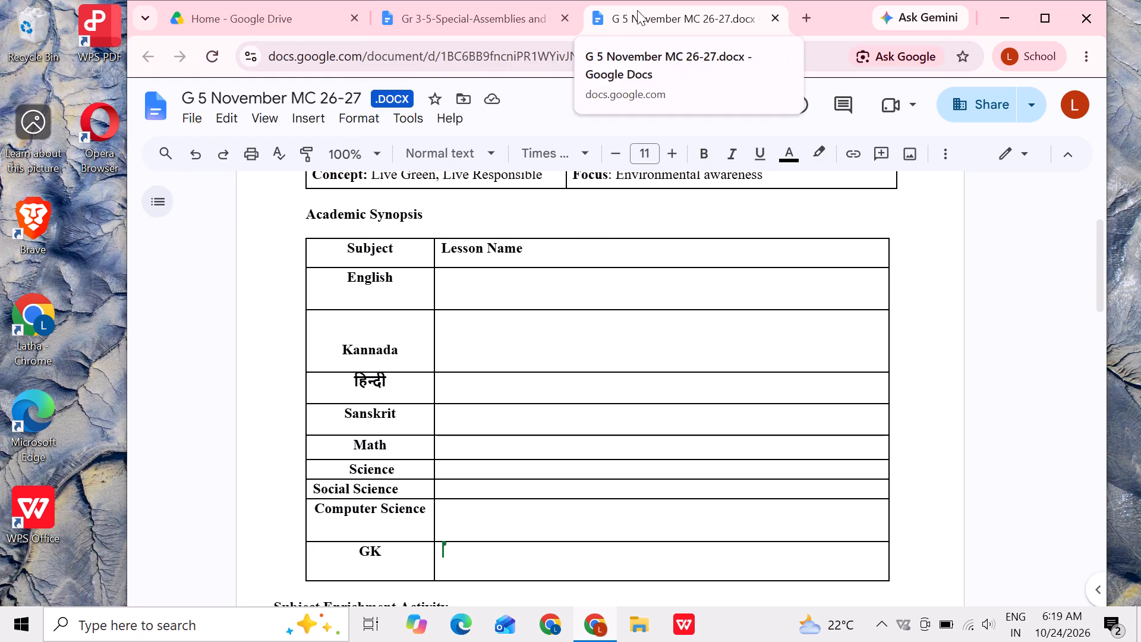
Close the Gr 3-5-Special-Assemblies and General assemblies-26-27 document.
click(527, 19)
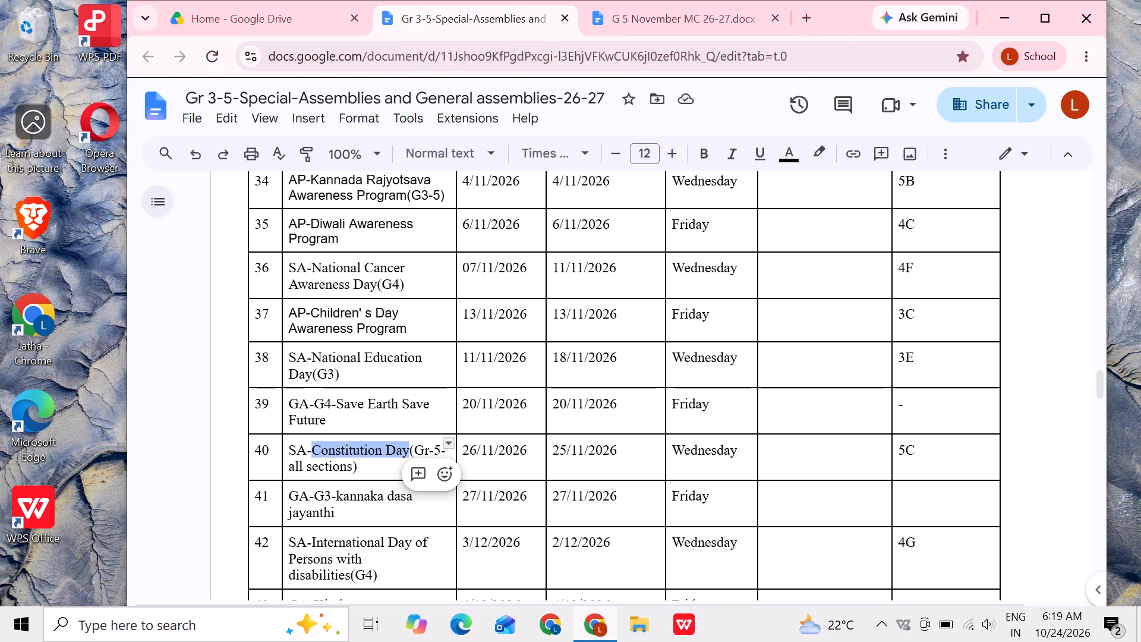
click(476, 12)
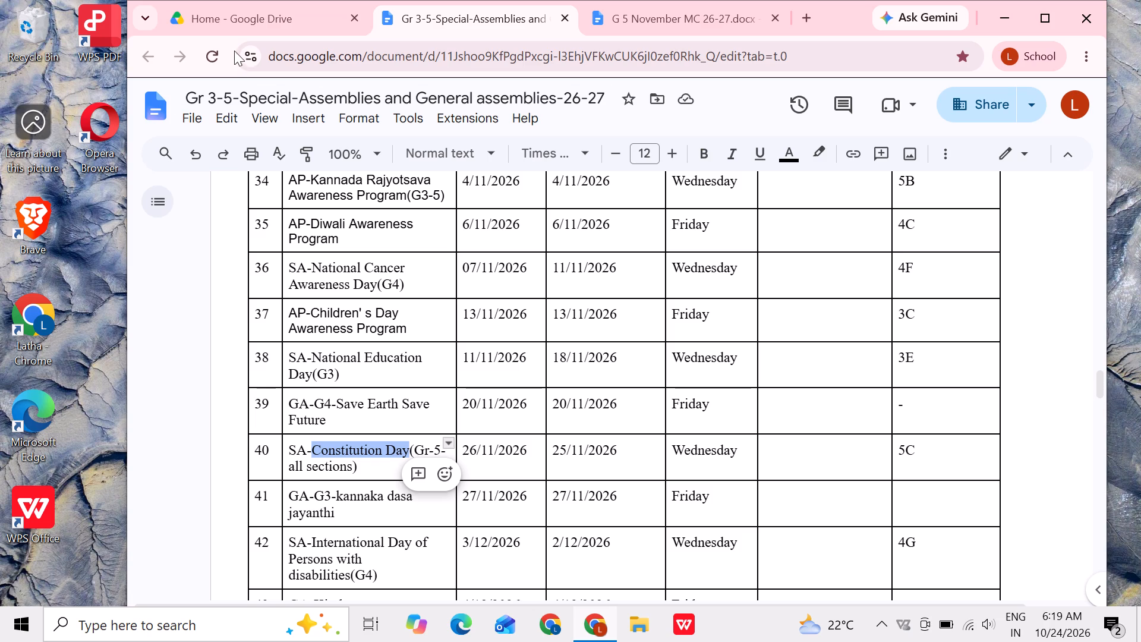
click(567, 13)
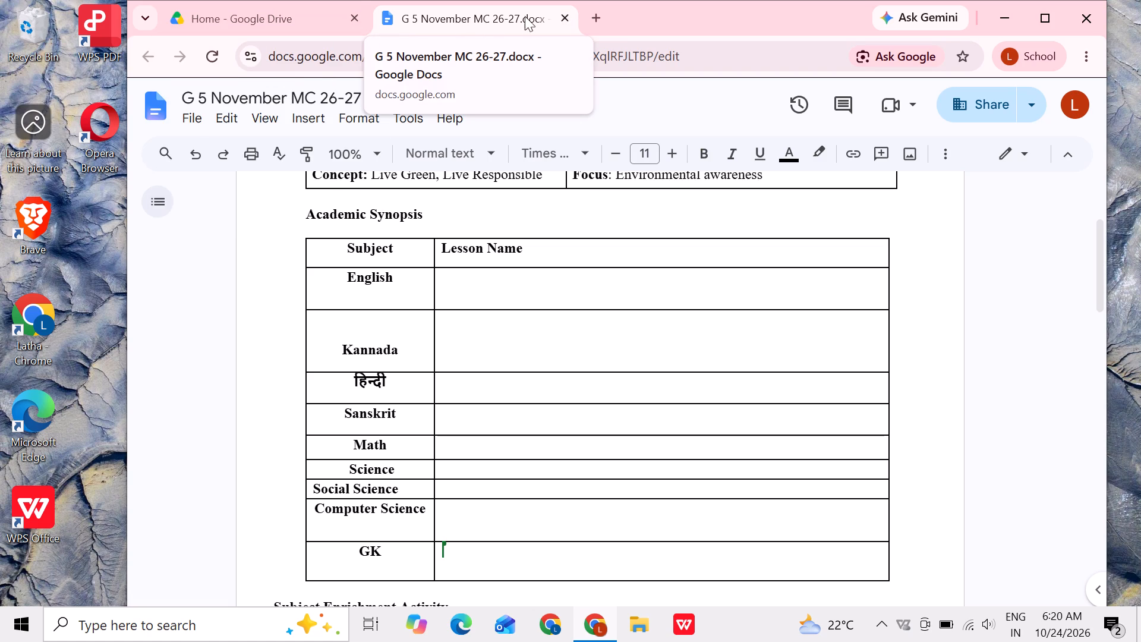
Go back to Drive and open the Grade 3 to 5 AY-26-27 shared folder.
click(264, 14)
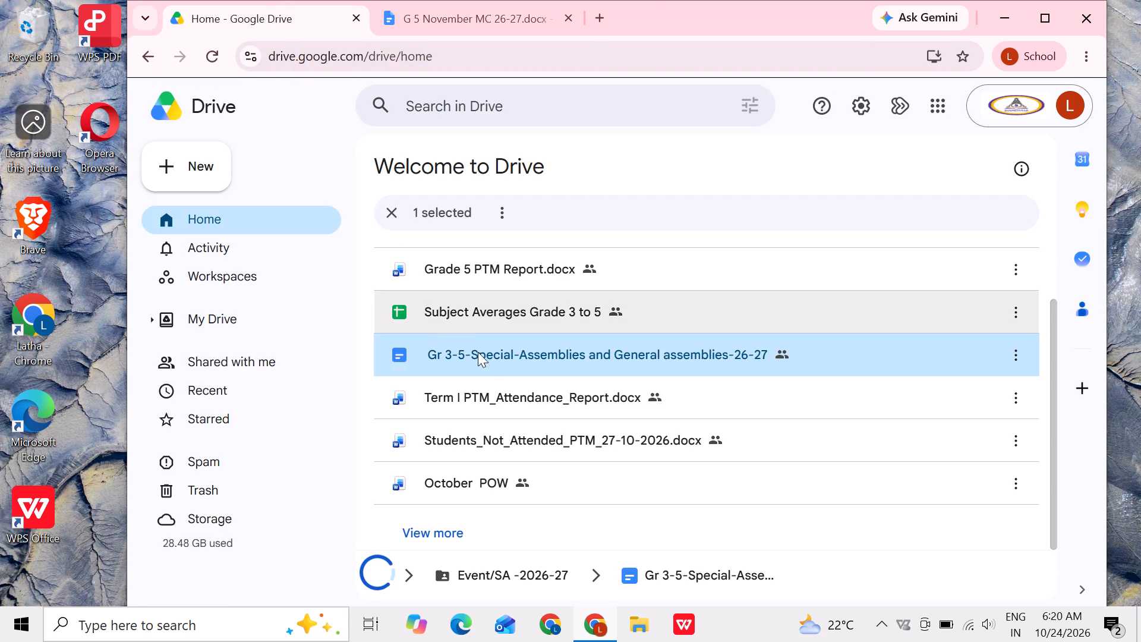
scroll(487, 411, down, 2)
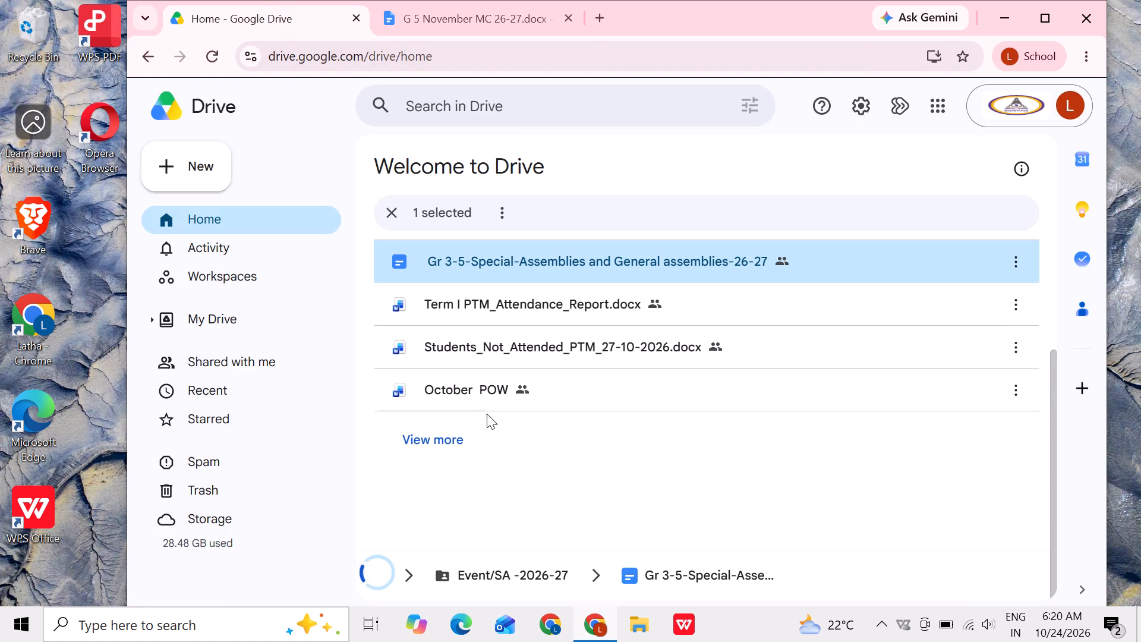
scroll(487, 414, down, 5)
scroll(488, 415, up, 2)
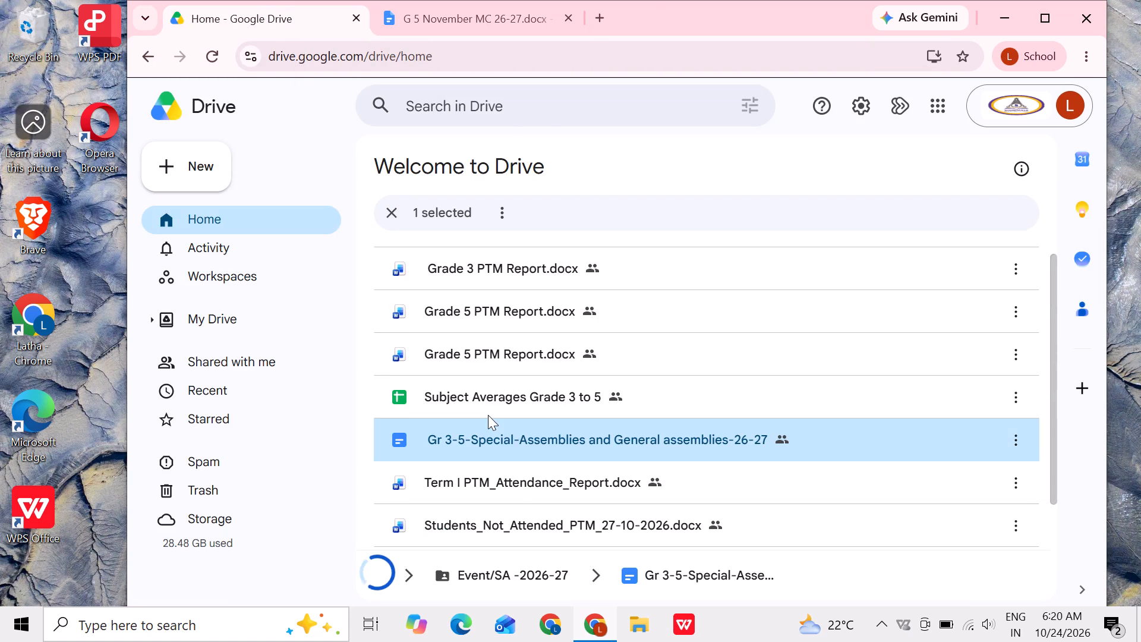
scroll(488, 415, up, 3)
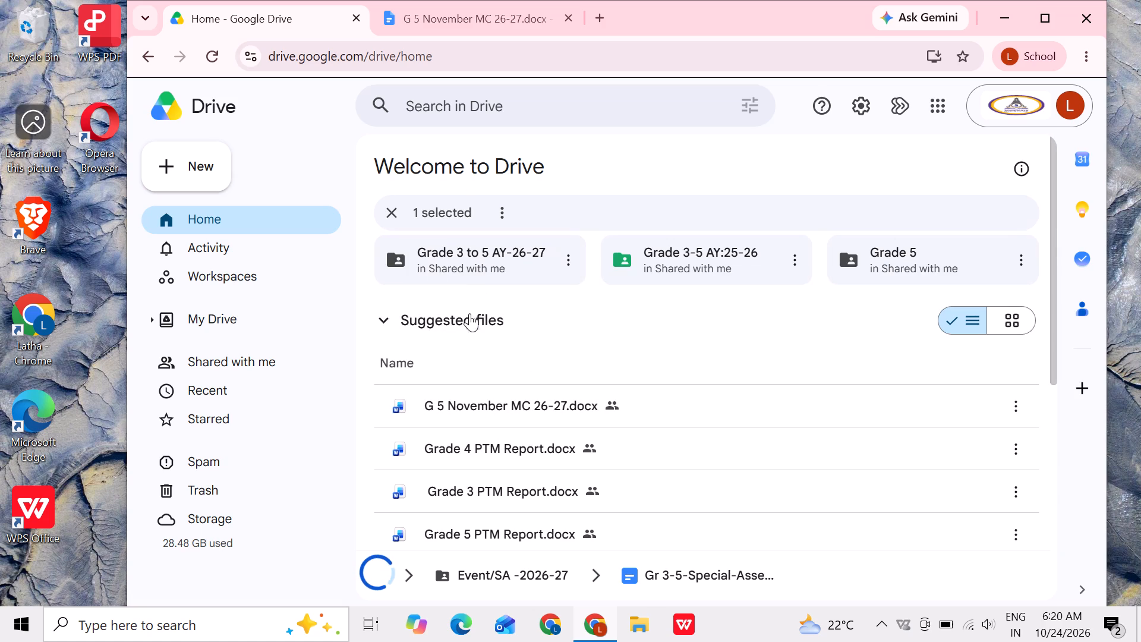
click(503, 253)
double_click(503, 253)
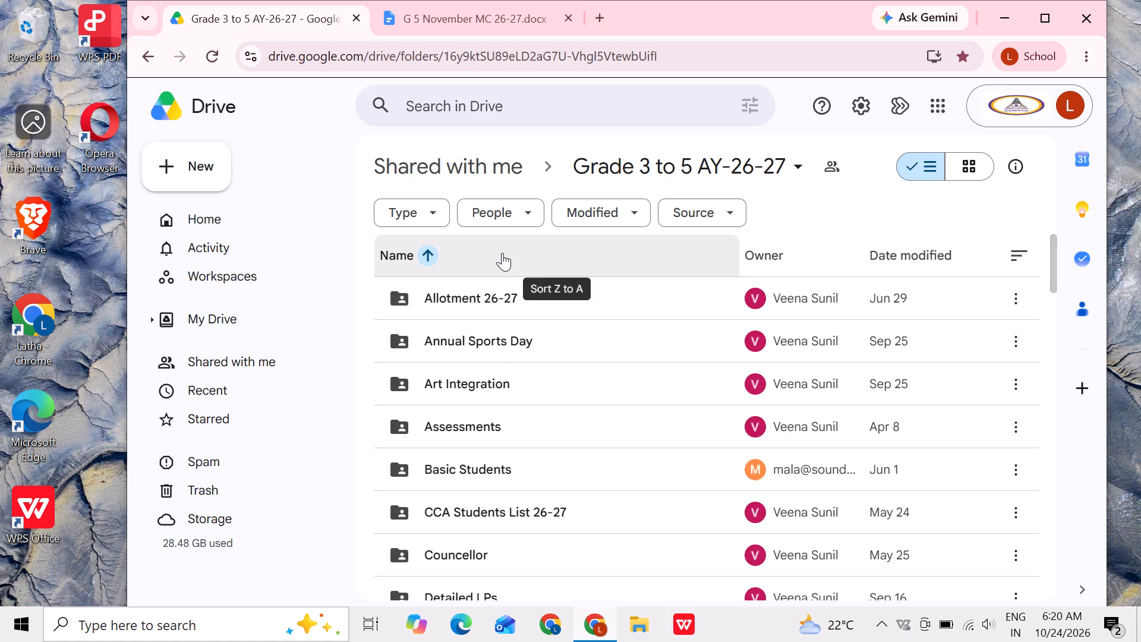
Open the Splitup folder inside the Grade 3 to 5 AY-26-27 folder.
scroll(472, 502, down, 3)
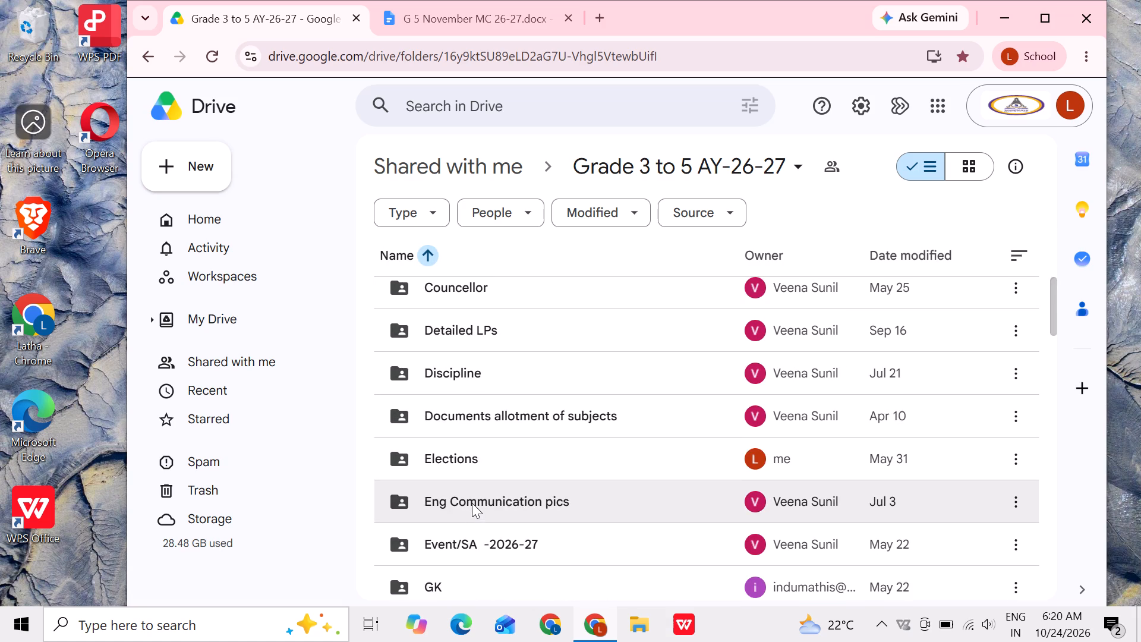
scroll(472, 503, down, 4)
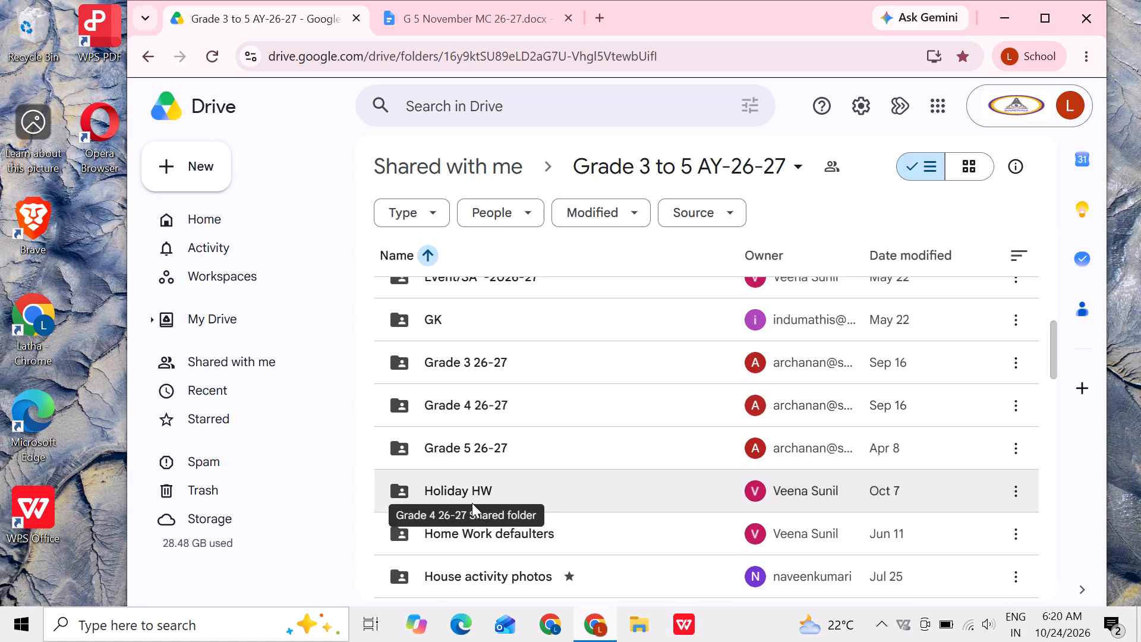
scroll(472, 503, down, 2)
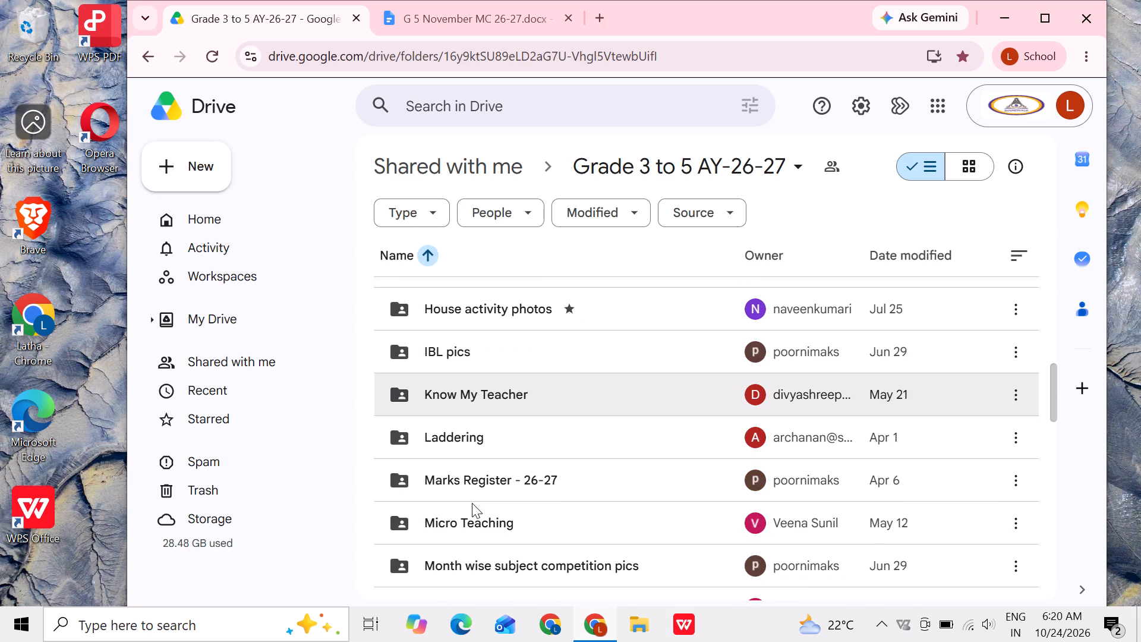
scroll(472, 503, down, 3)
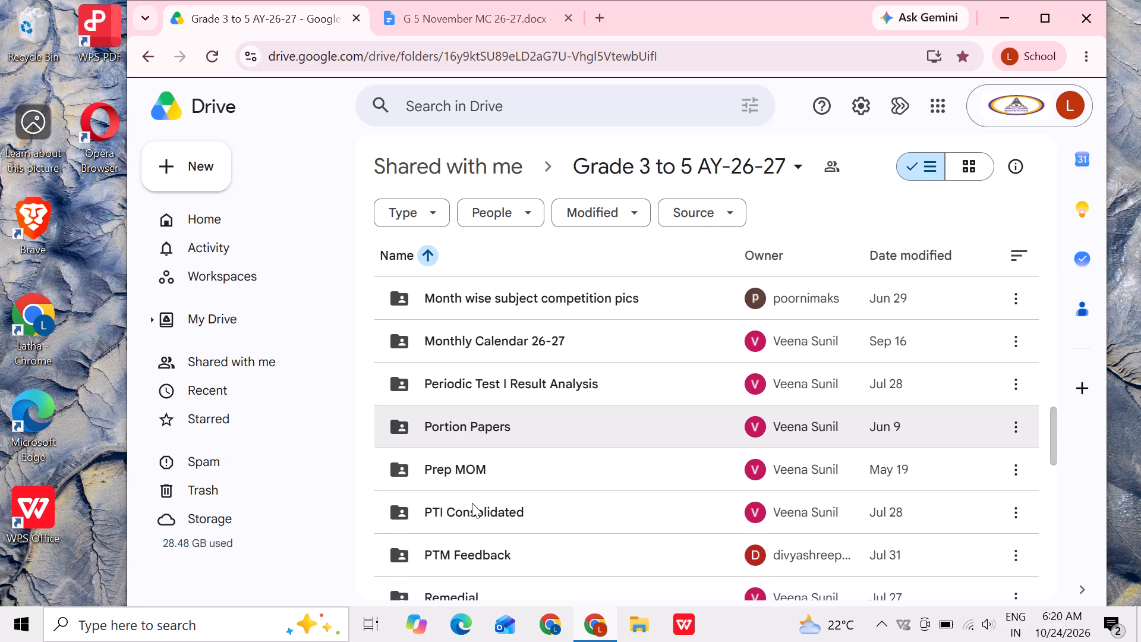
scroll(472, 503, down, 3)
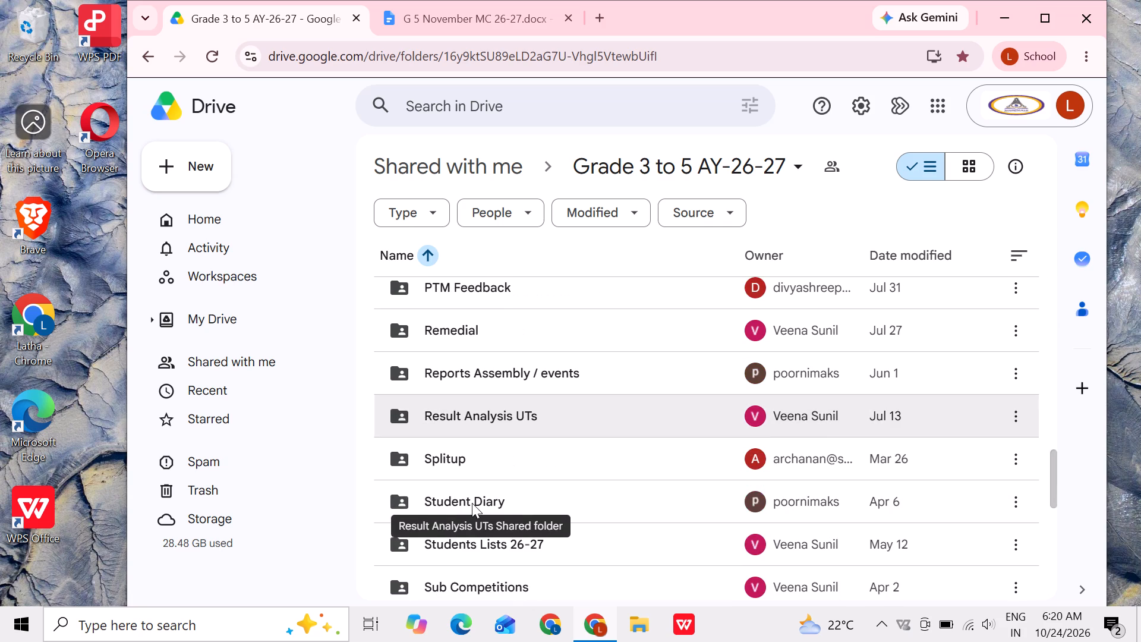
triple_click(468, 459)
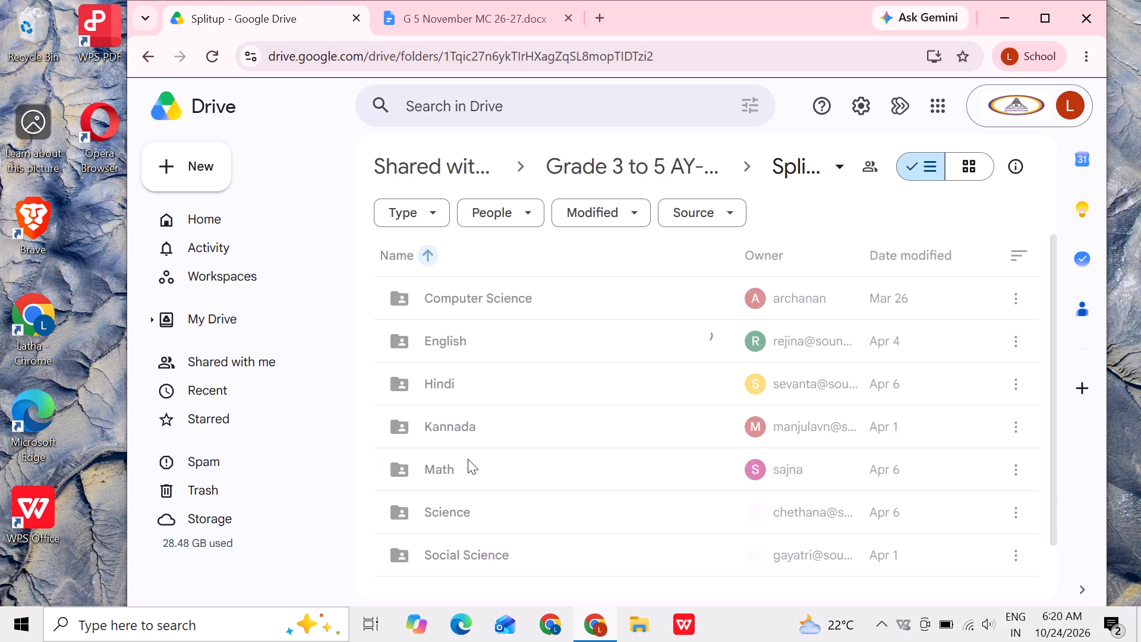
Open the Grade - V split-up document from the Social Science folder.
click(471, 559)
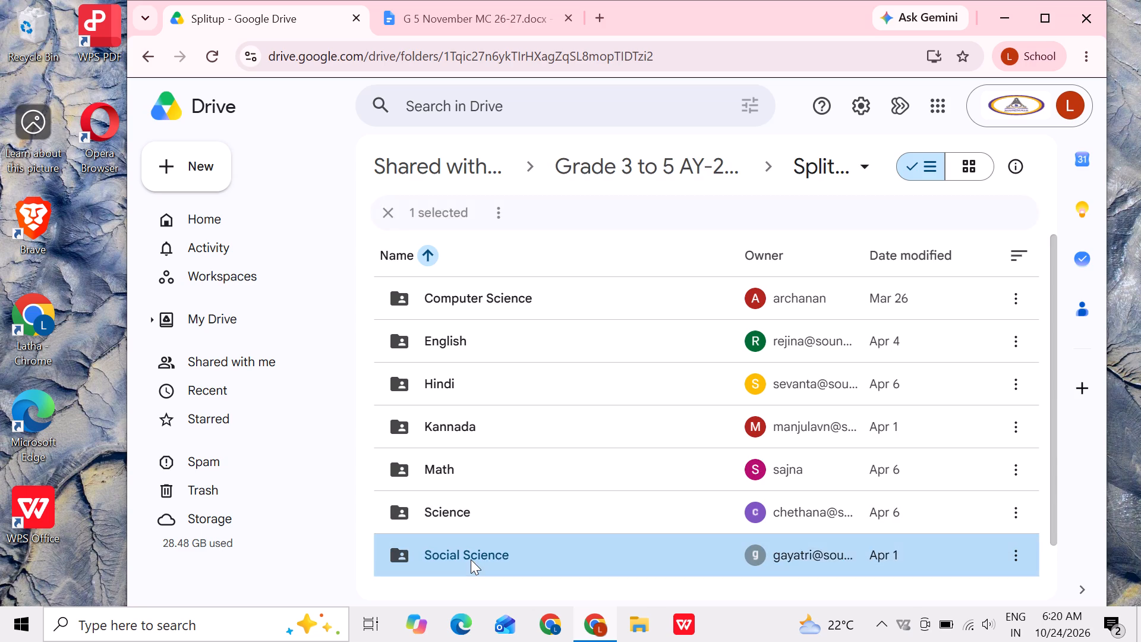
double_click(471, 559)
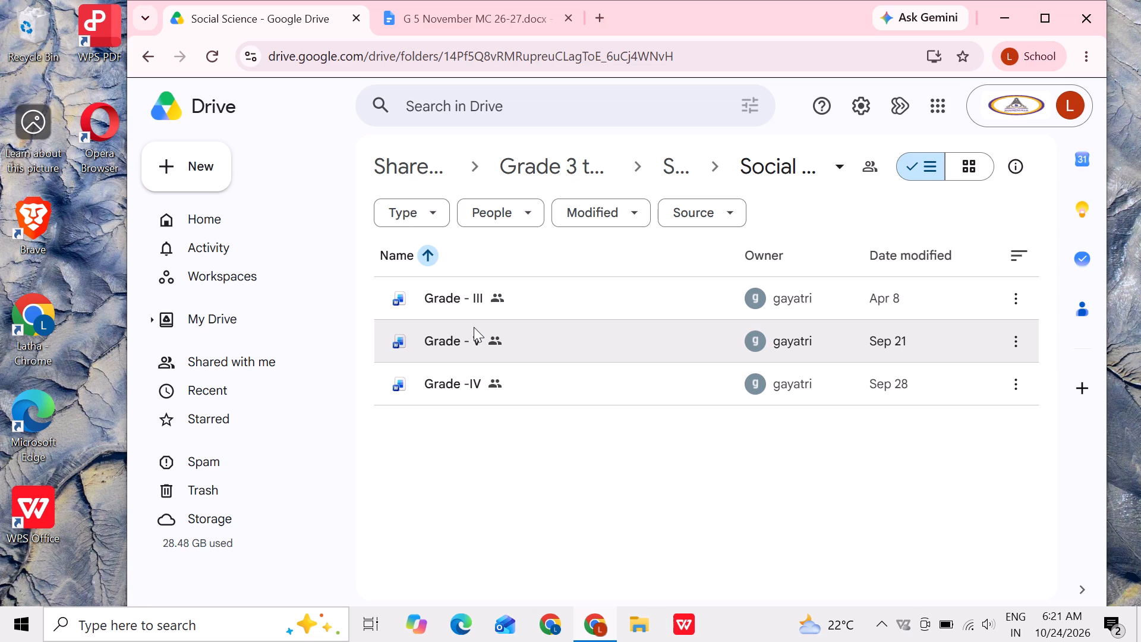
click(477, 347)
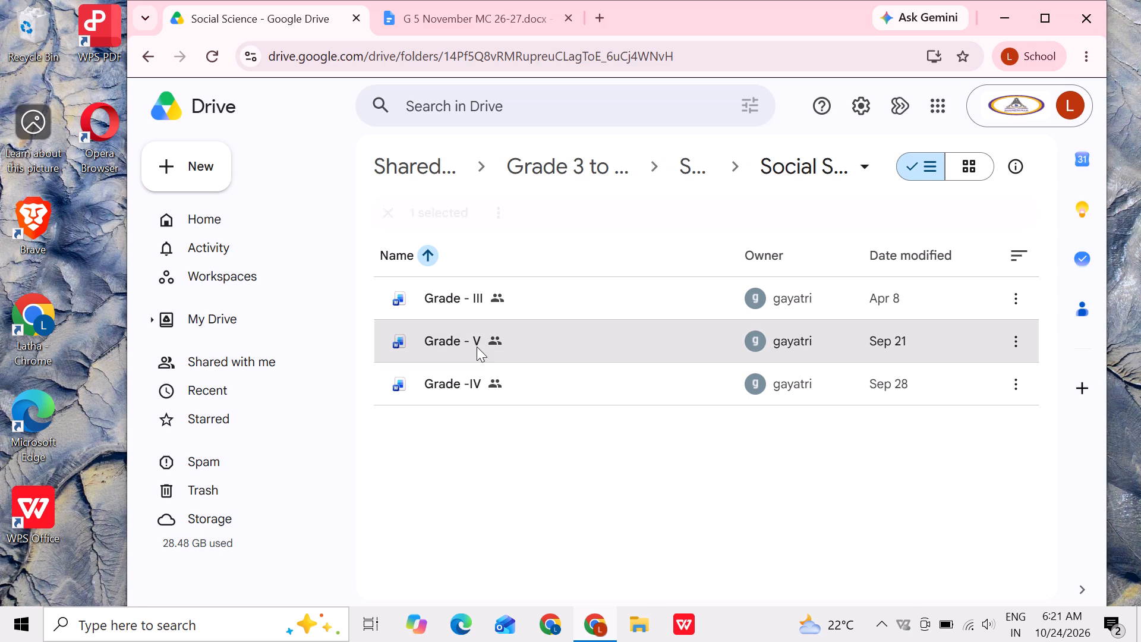
double_click(477, 347)
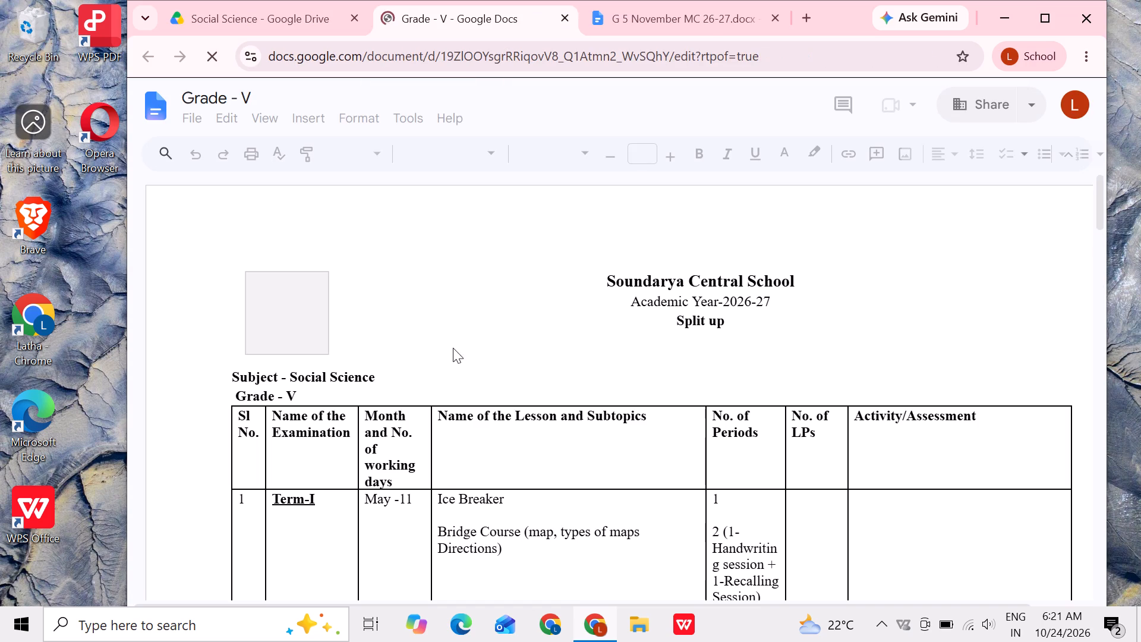
Examine the October and November lesson rows in the Grade V Social Science split-up.
scroll(424, 408, down, 8)
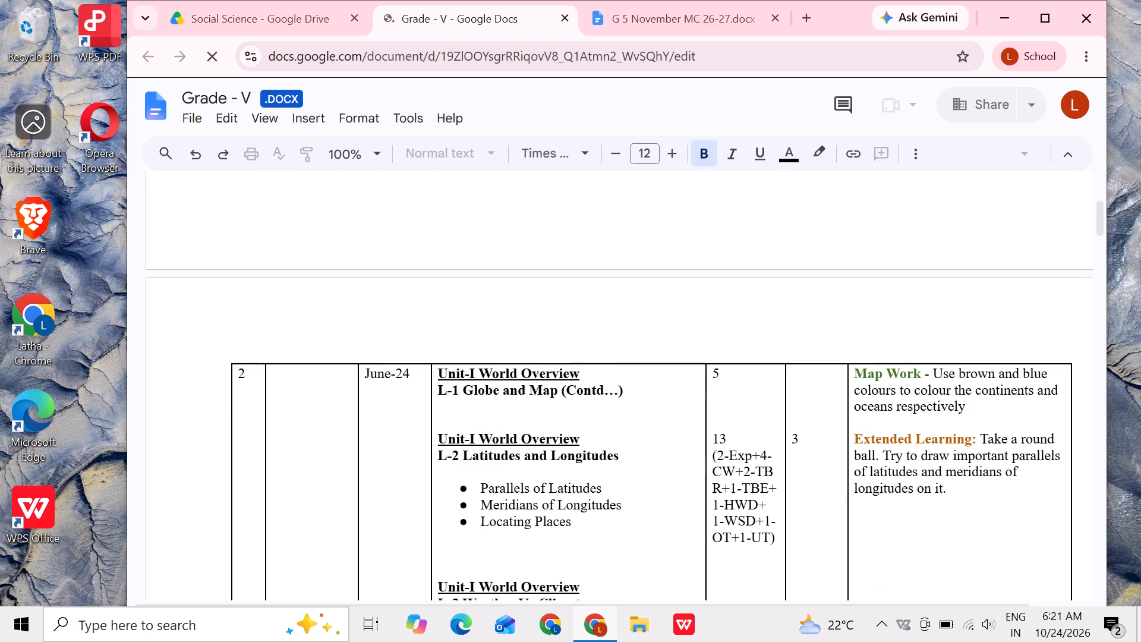
scroll(424, 408, down, 17)
scroll(424, 408, down, 8)
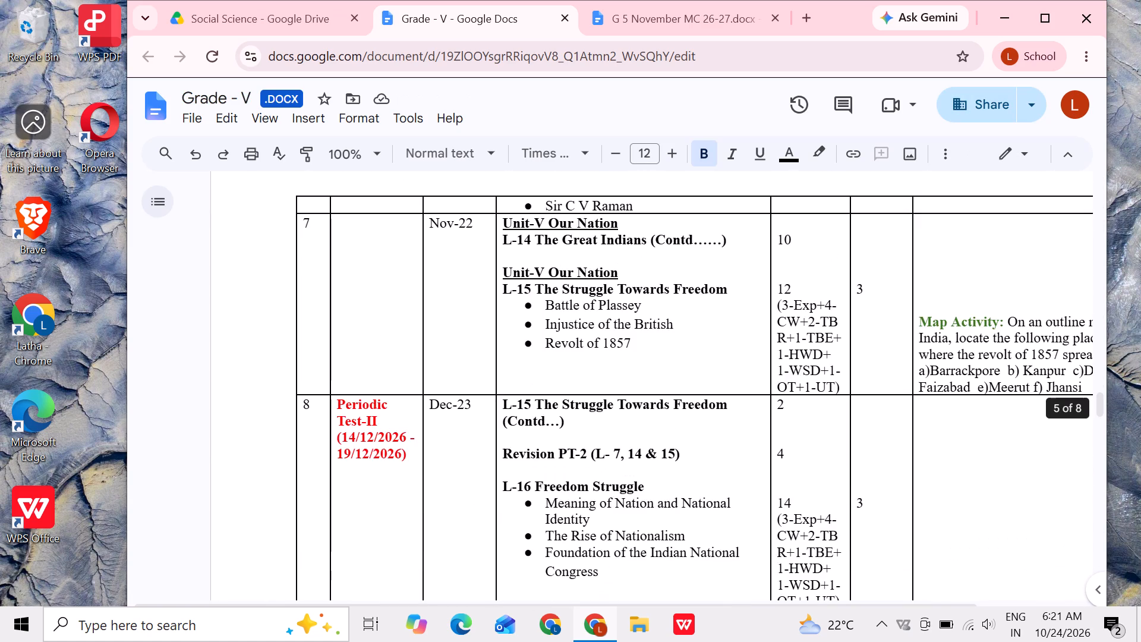
scroll(424, 408, down, 5)
scroll(424, 408, up, 7)
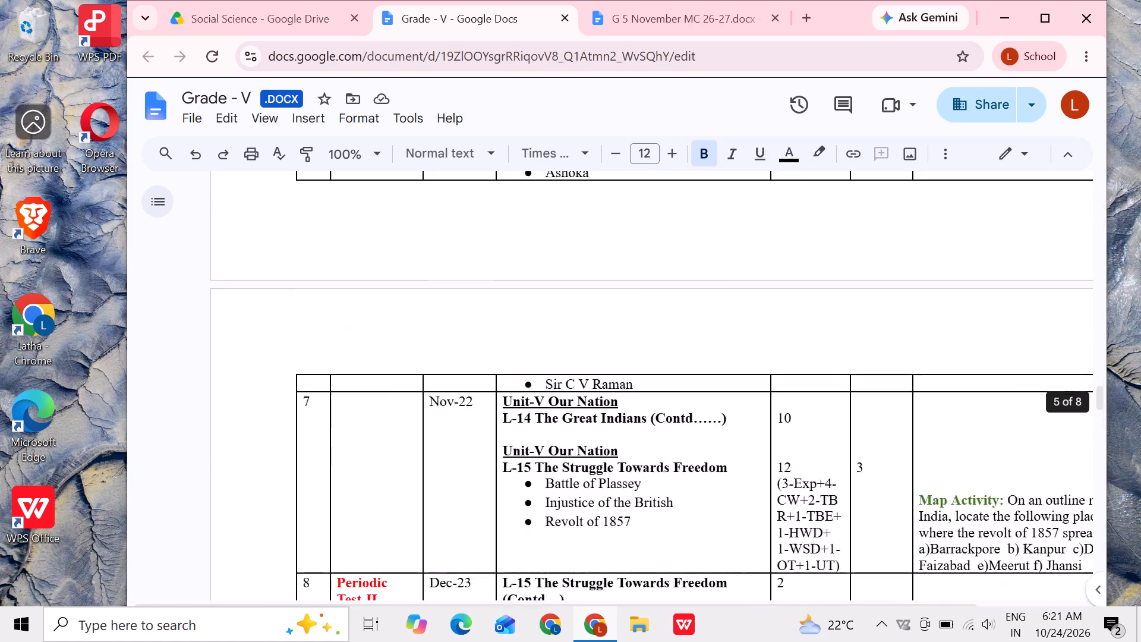
scroll(424, 408, up, 4)
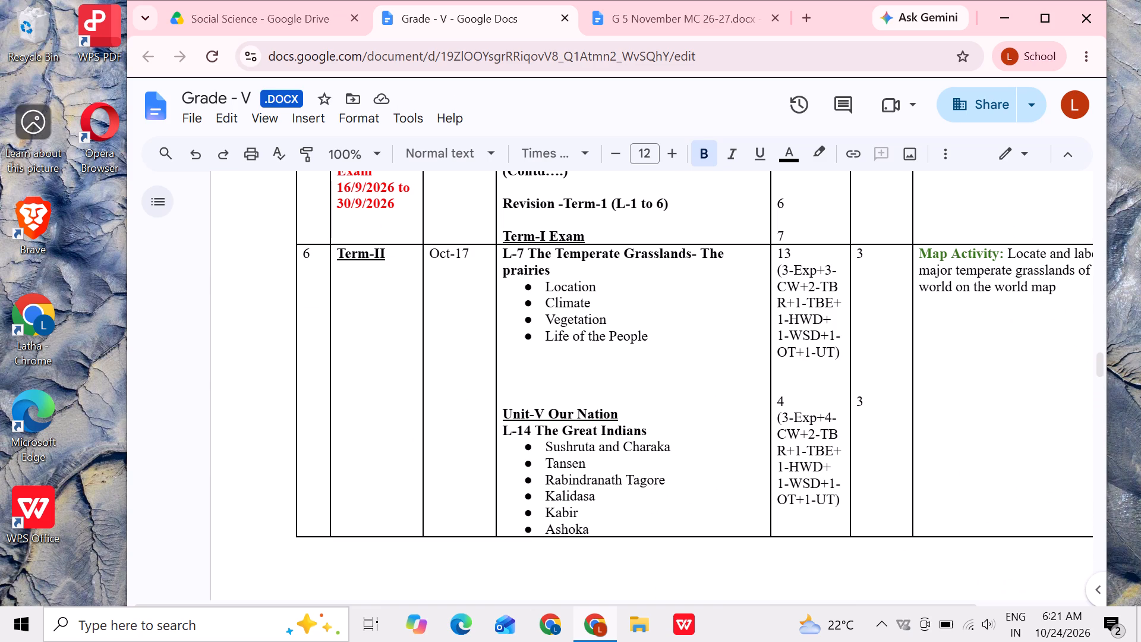
scroll(541, 359, down, 1)
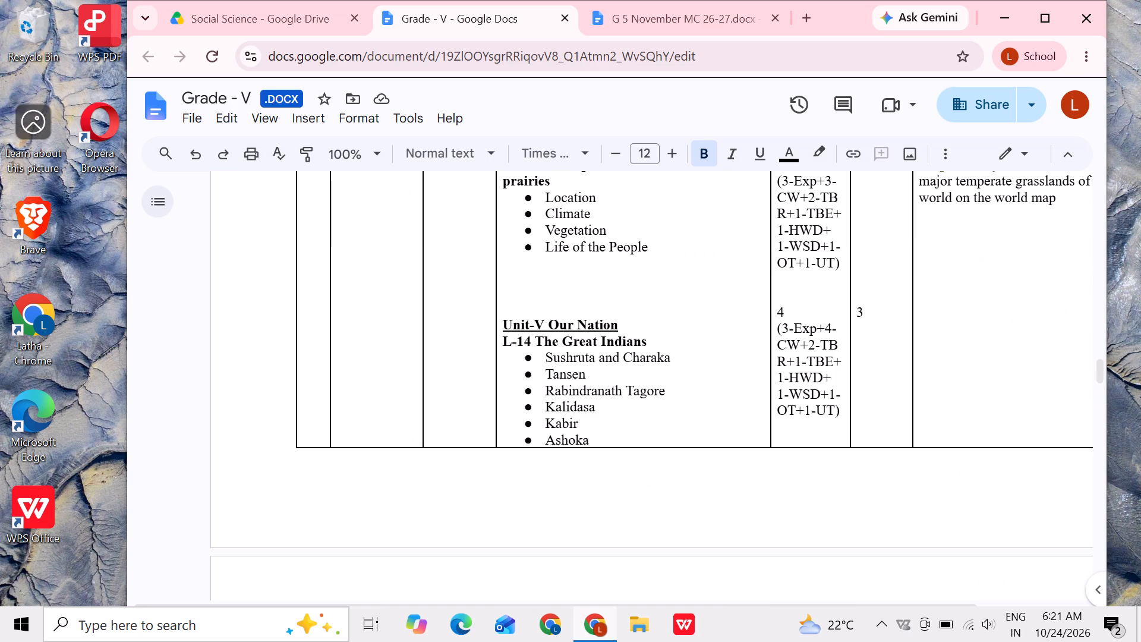
scroll(541, 359, down, 2)
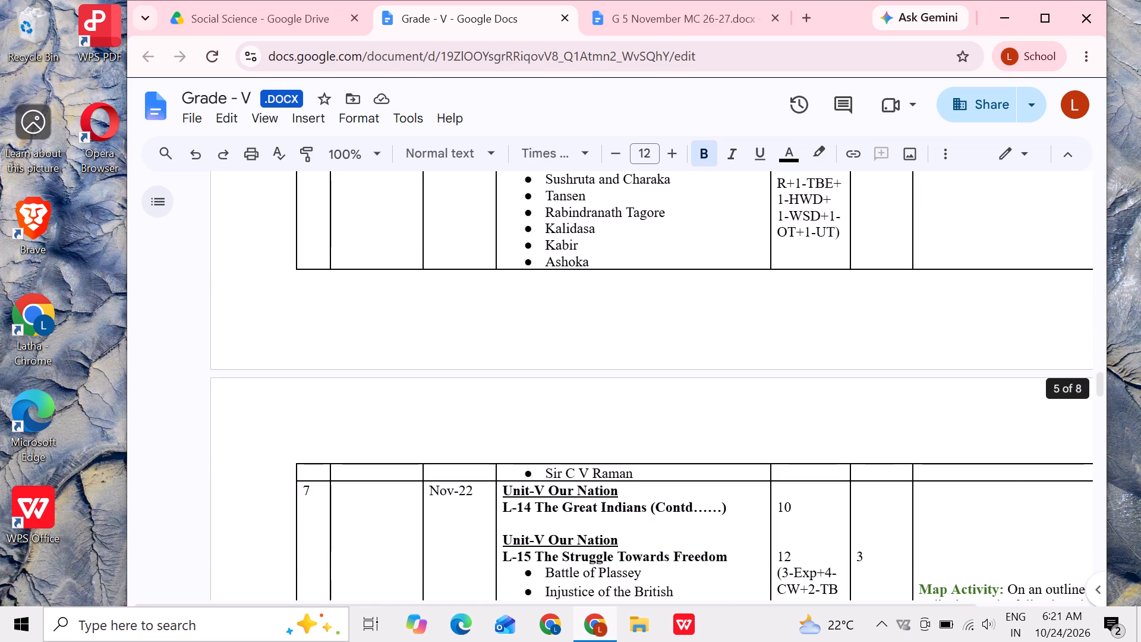
scroll(541, 359, down, 2)
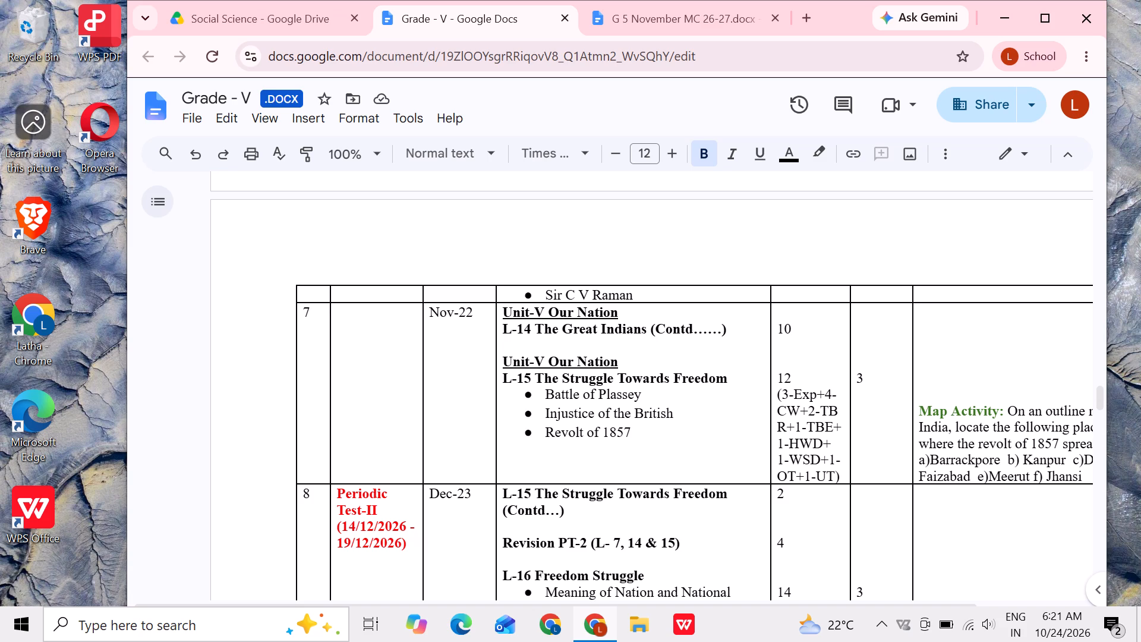
Copy "L-14 The Great Indians" from the split-up's November row into the circular's Social Science lesson cell.
drag(502, 329, 568, 329)
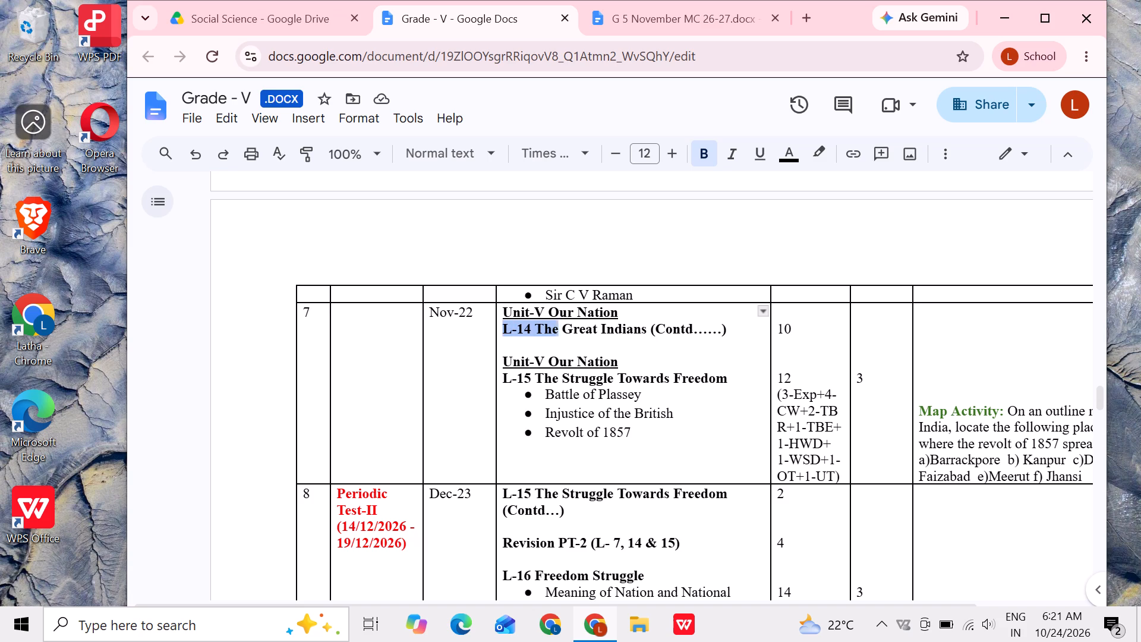
drag(568, 329, 641, 331)
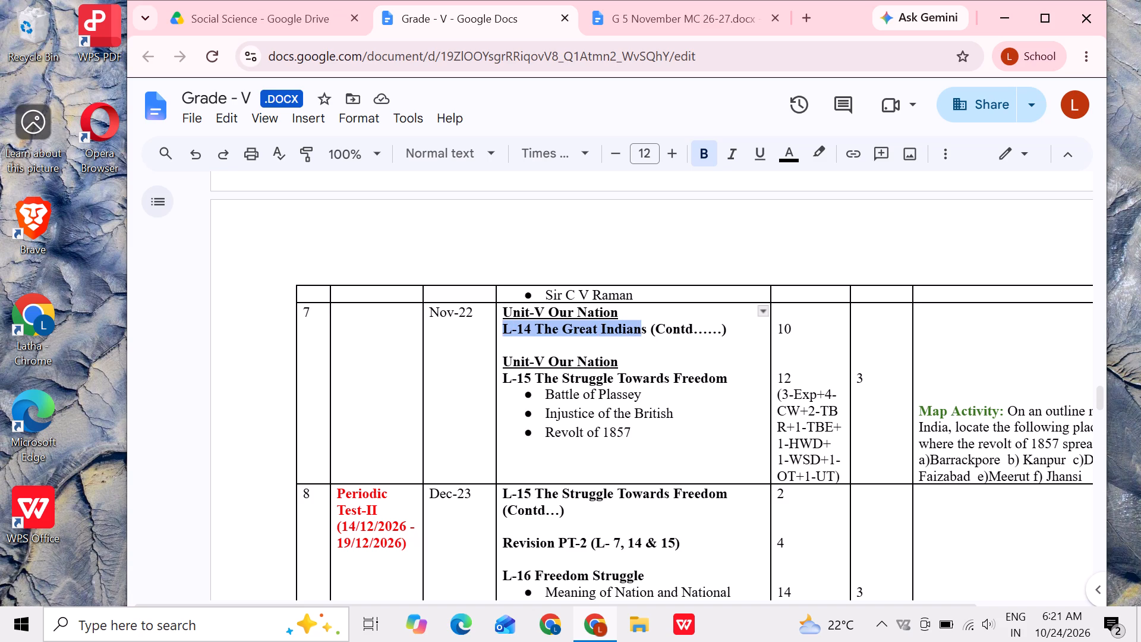
drag(641, 331, 648, 337)
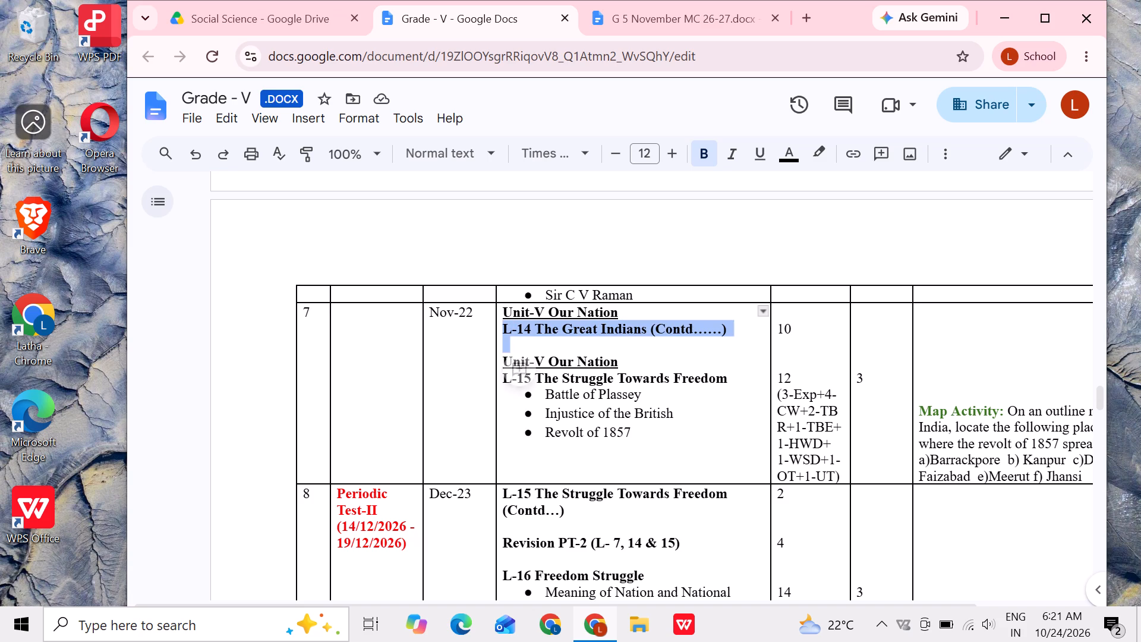
click(643, 351)
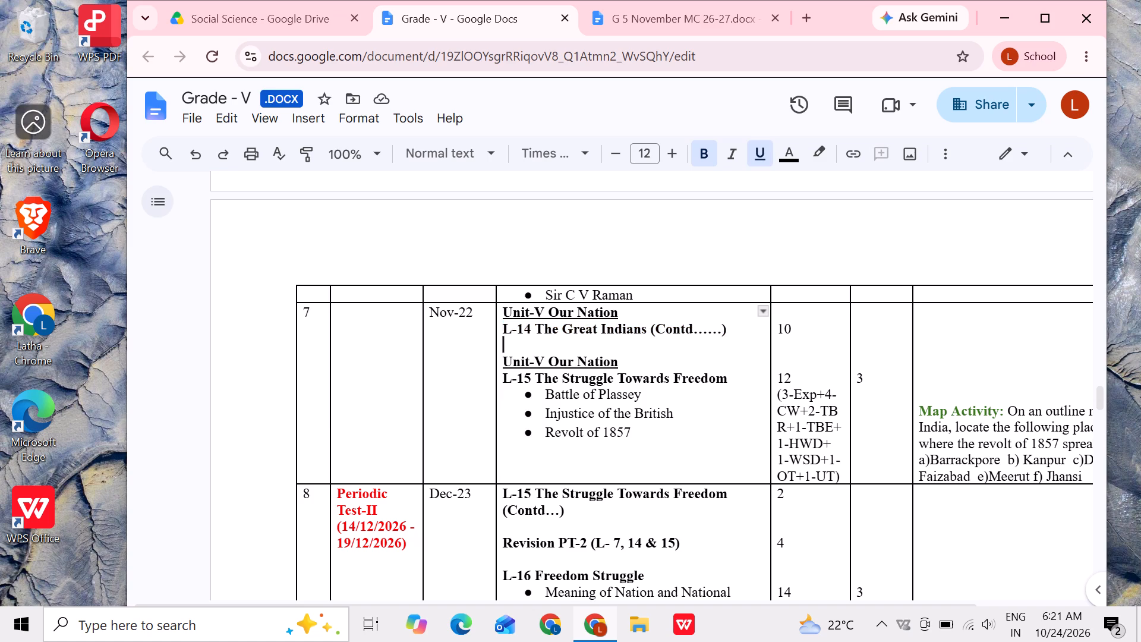
drag(505, 332, 565, 329)
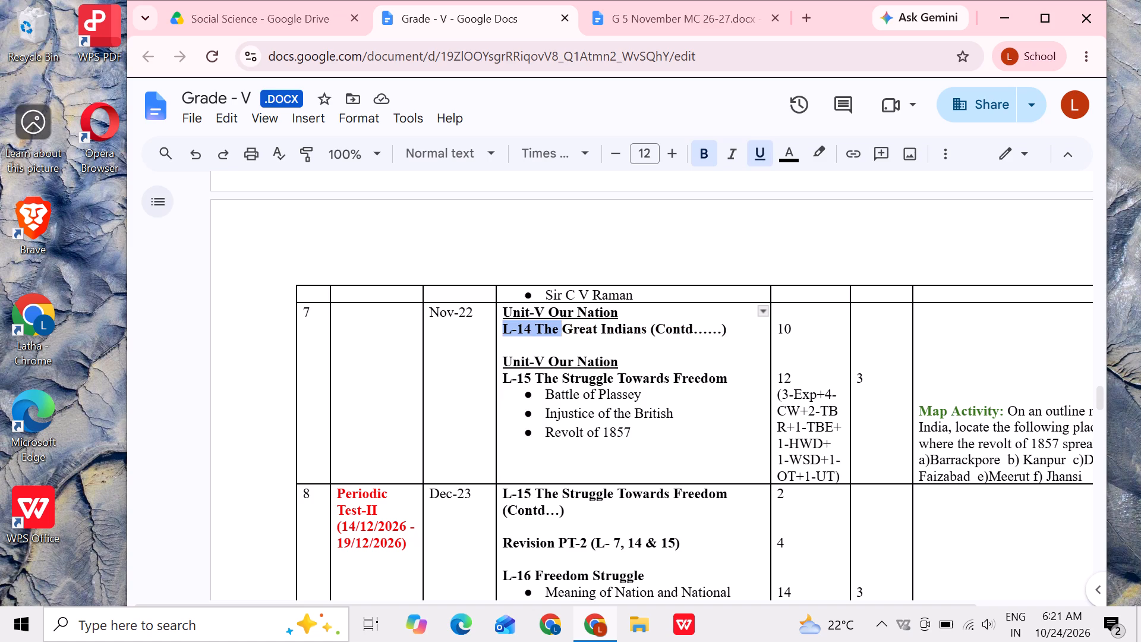
drag(565, 329, 644, 328)
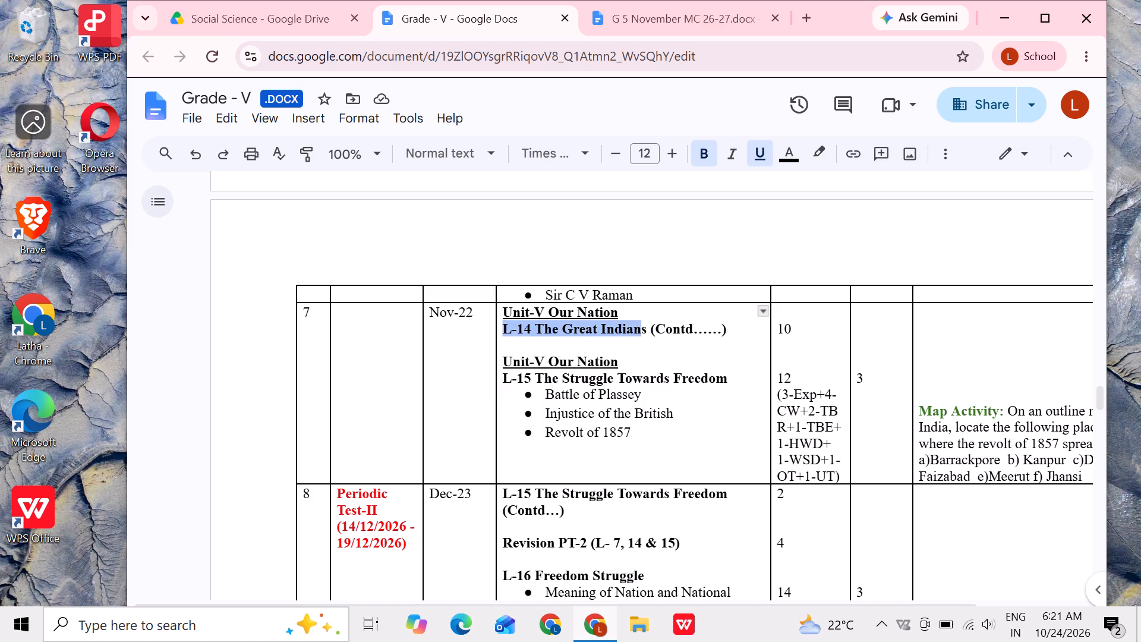
drag(644, 328, 645, 331)
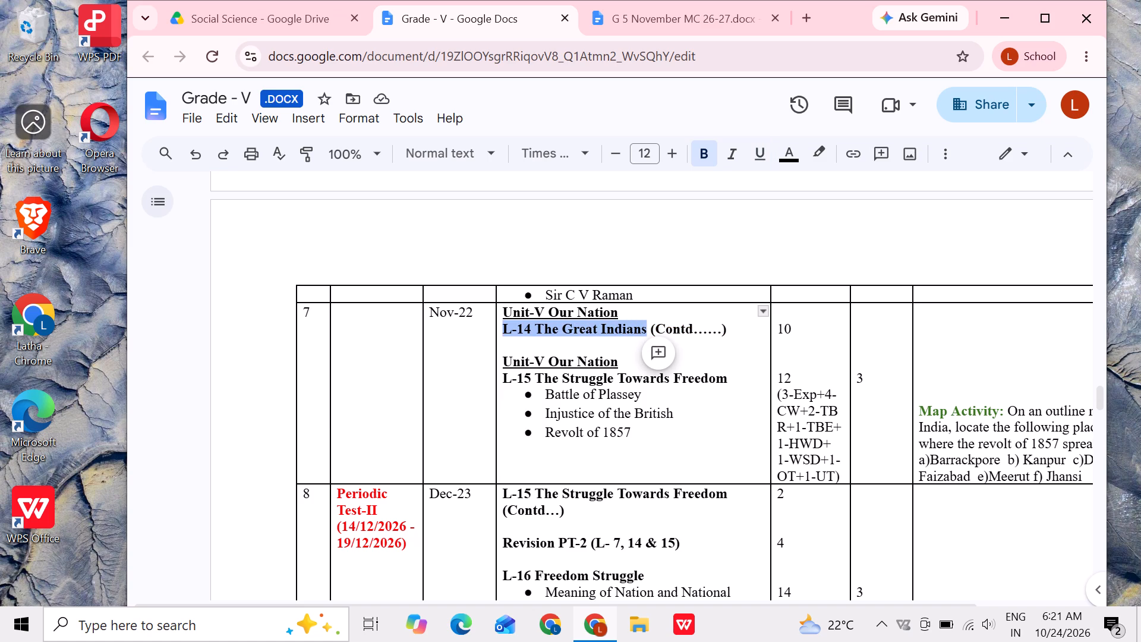
key(ctrl+c)
click(674, 24)
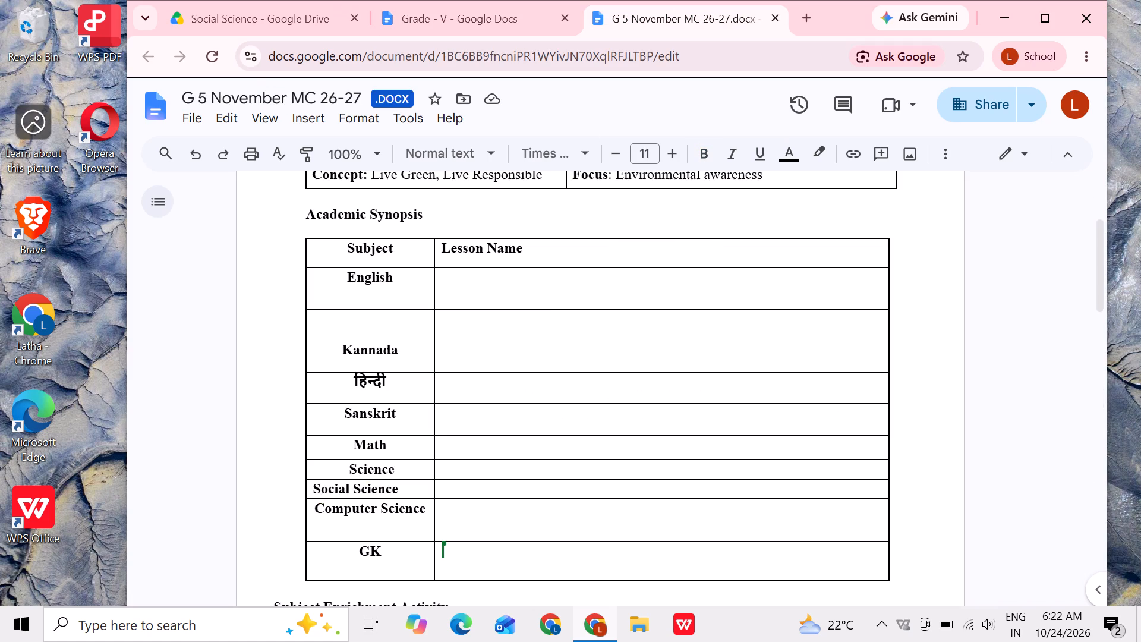
click(443, 484)
key(ctrl+v)
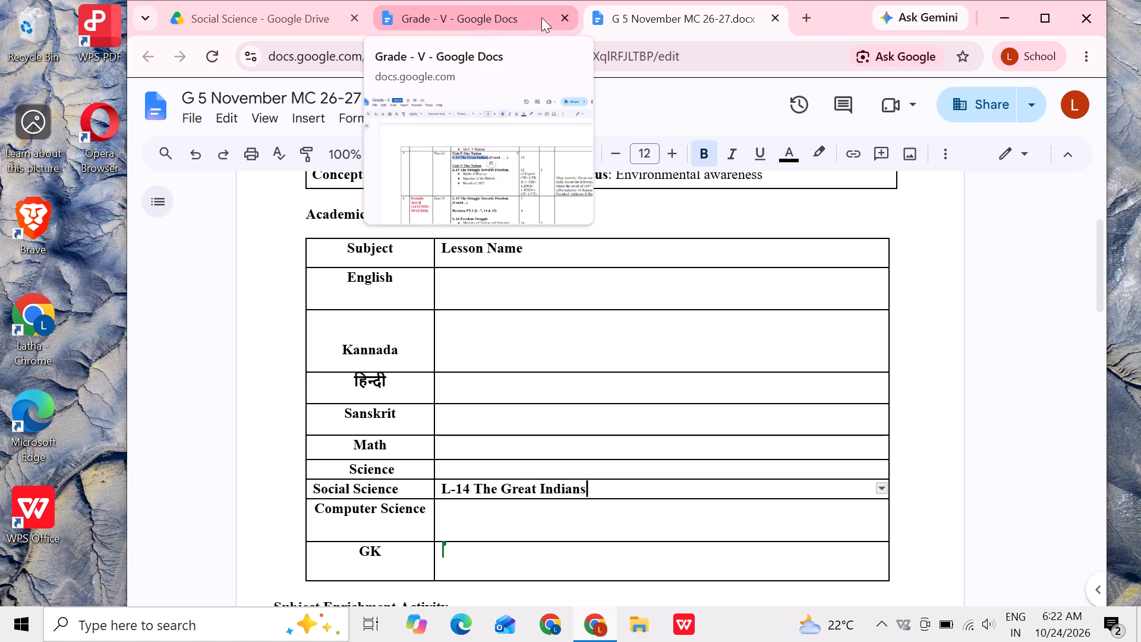
Copy "L-15 The Struggle Towards Freedom" from the split-up's November row onto a second line of the circular's Social Science lesson cell.
click(663, 16)
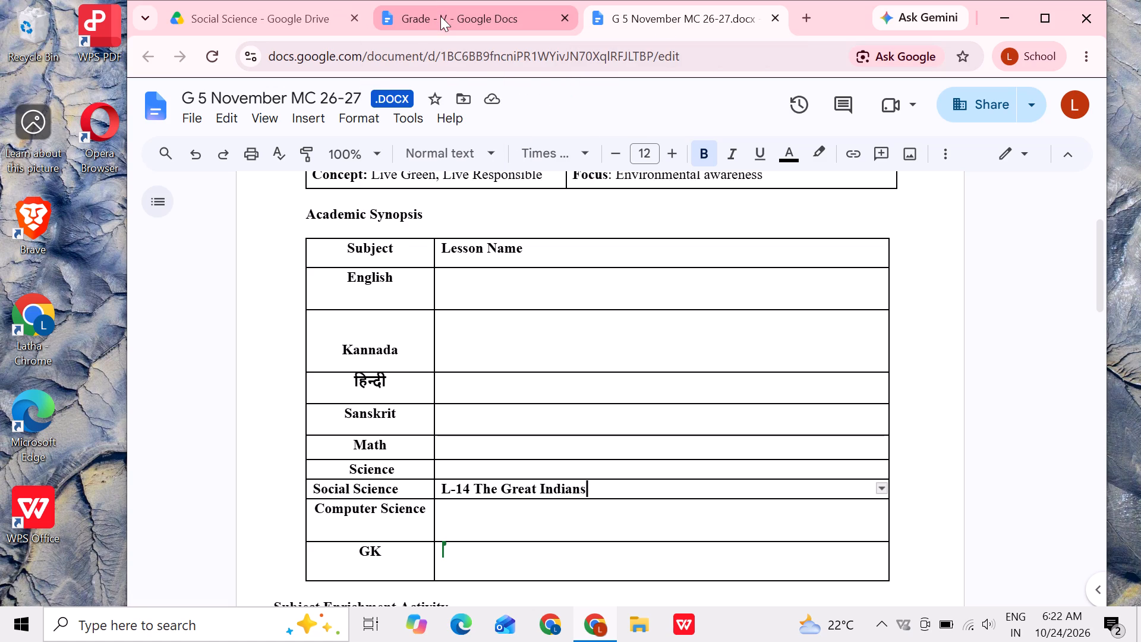
click(280, 20)
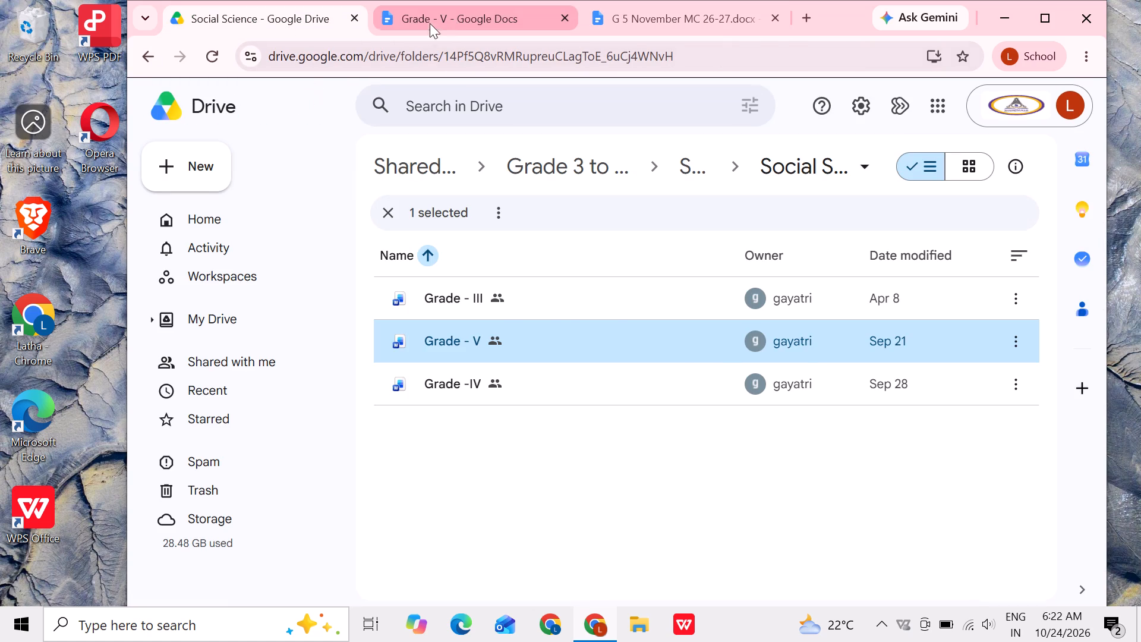
click(453, 14)
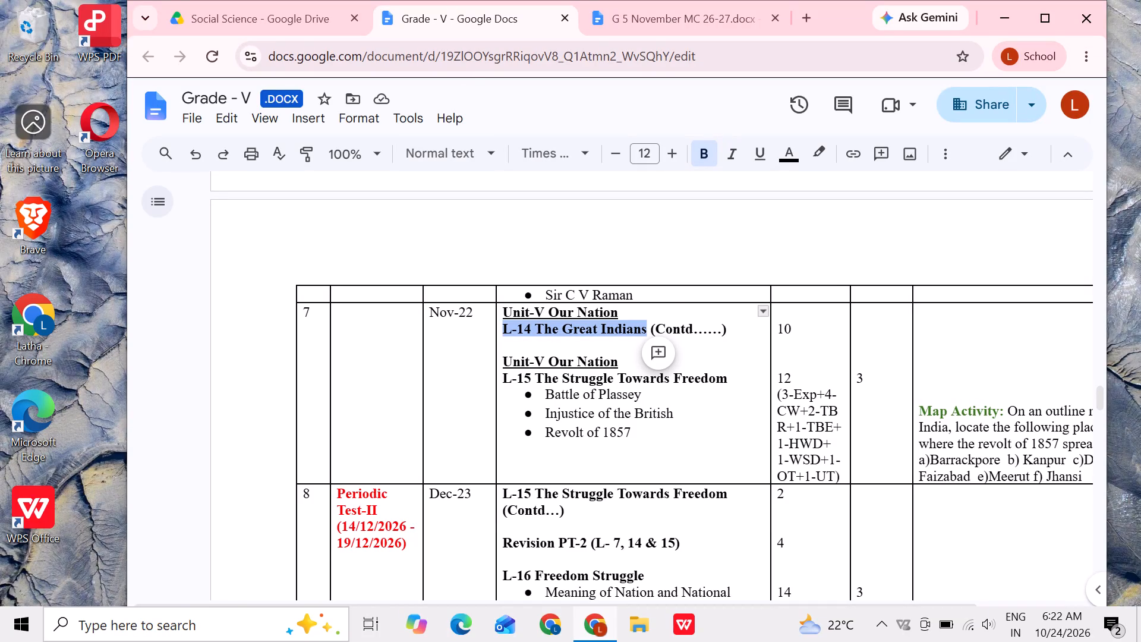
drag(502, 380, 645, 381)
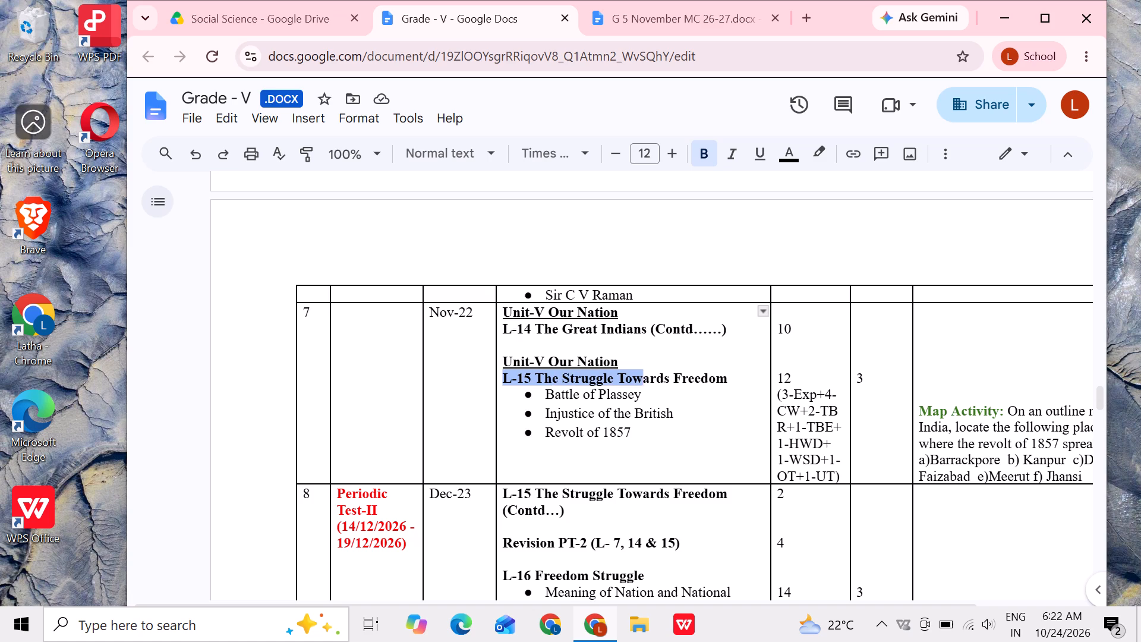
drag(645, 381, 729, 385)
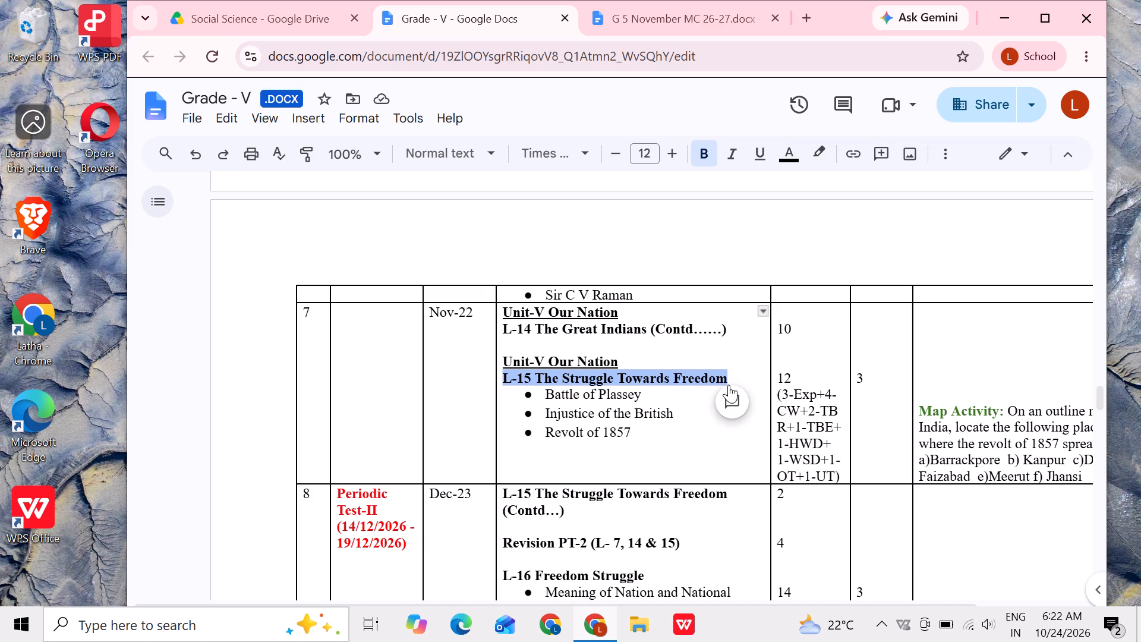
key(ctrl+c)
click(636, 13)
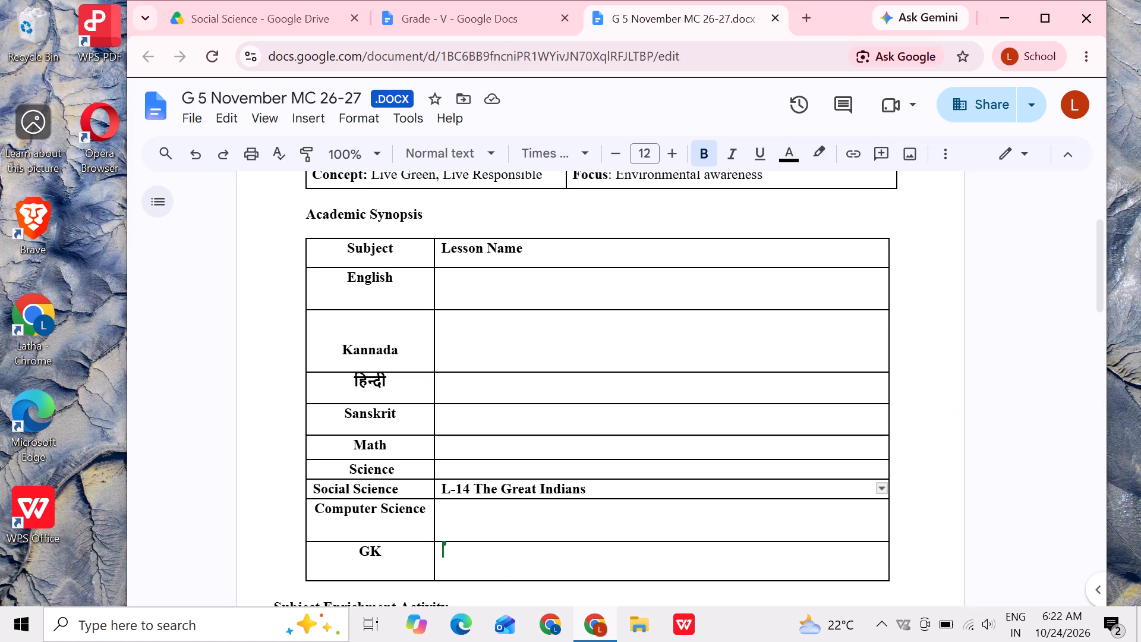
click(597, 491)
key(Return)
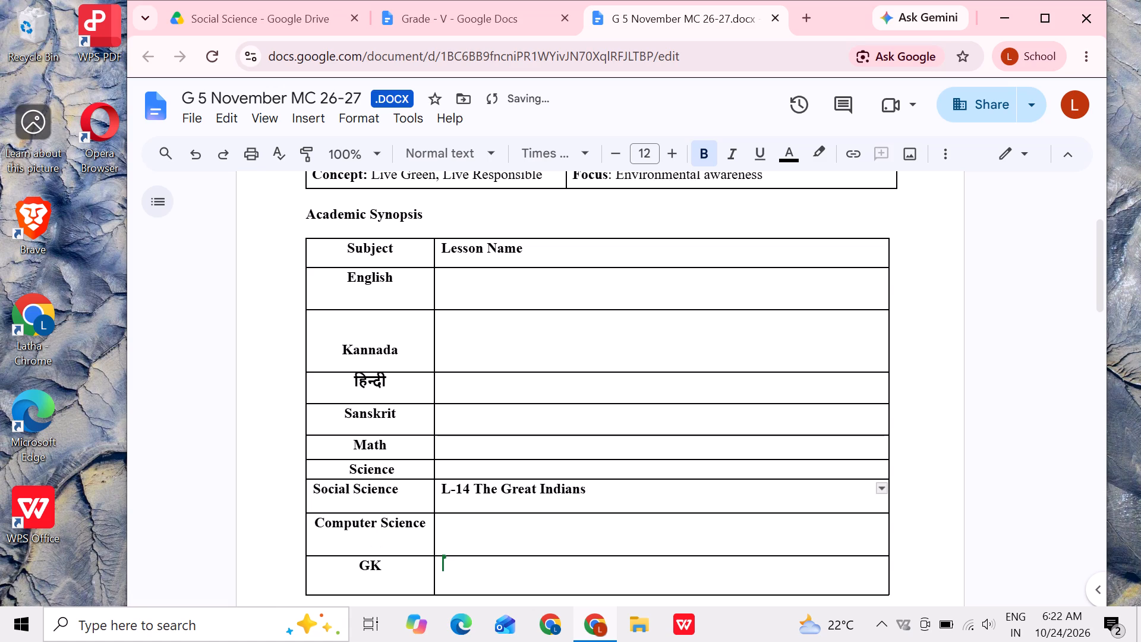
key(ctrl+v)
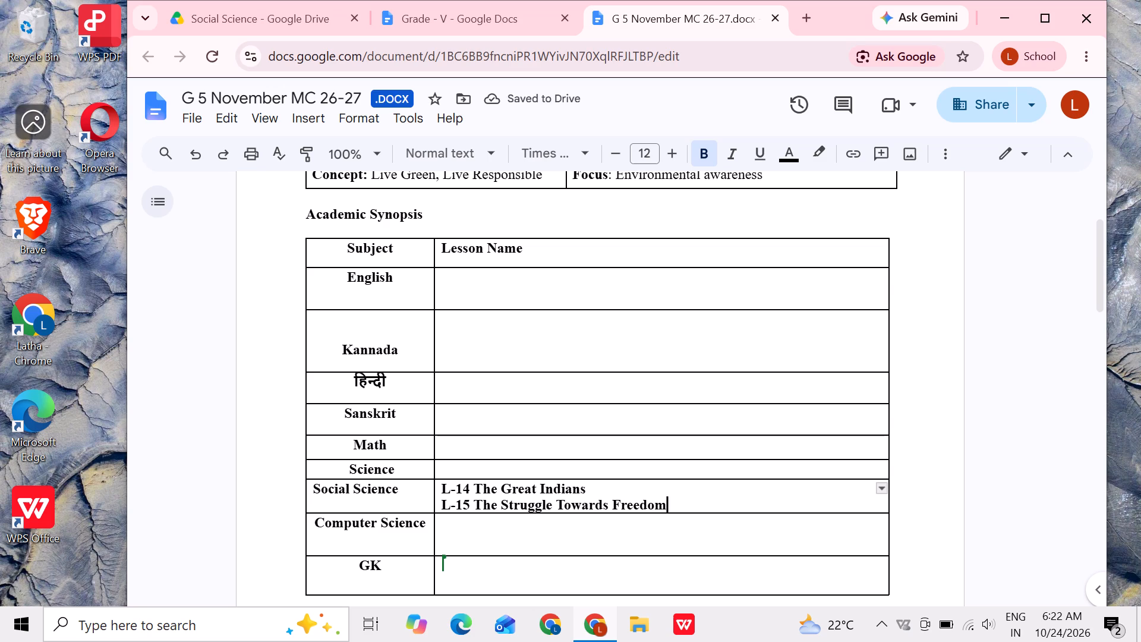
Open the Monthly Calendar 26-27 folder inside the shared Grade 3 to 5 AY-26-27 folder.
click(677, 14)
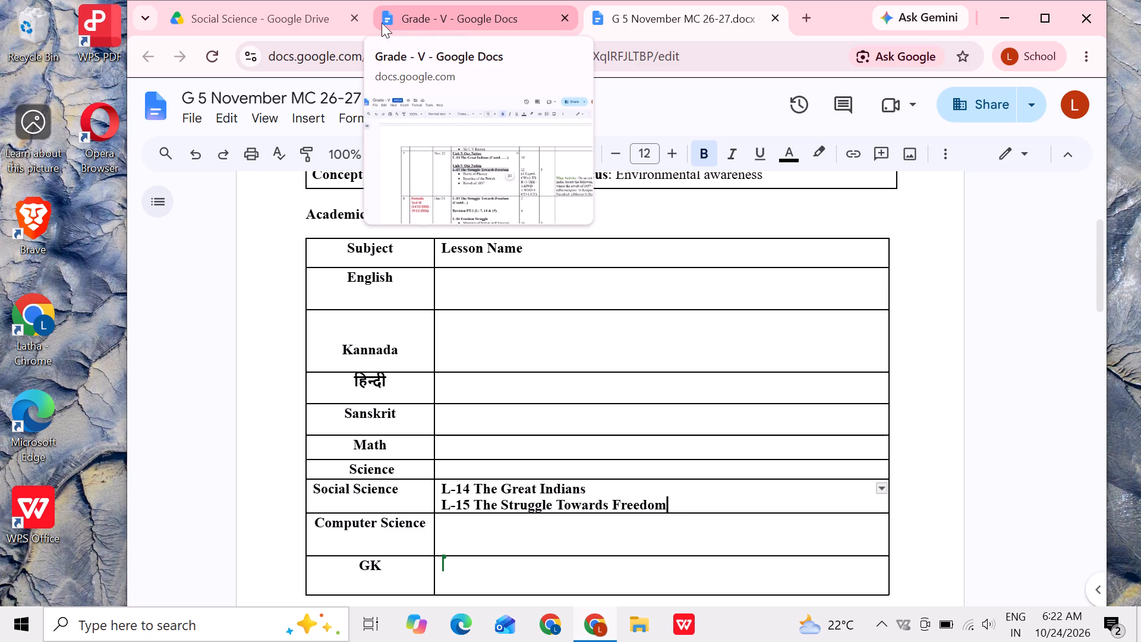
click(441, 13)
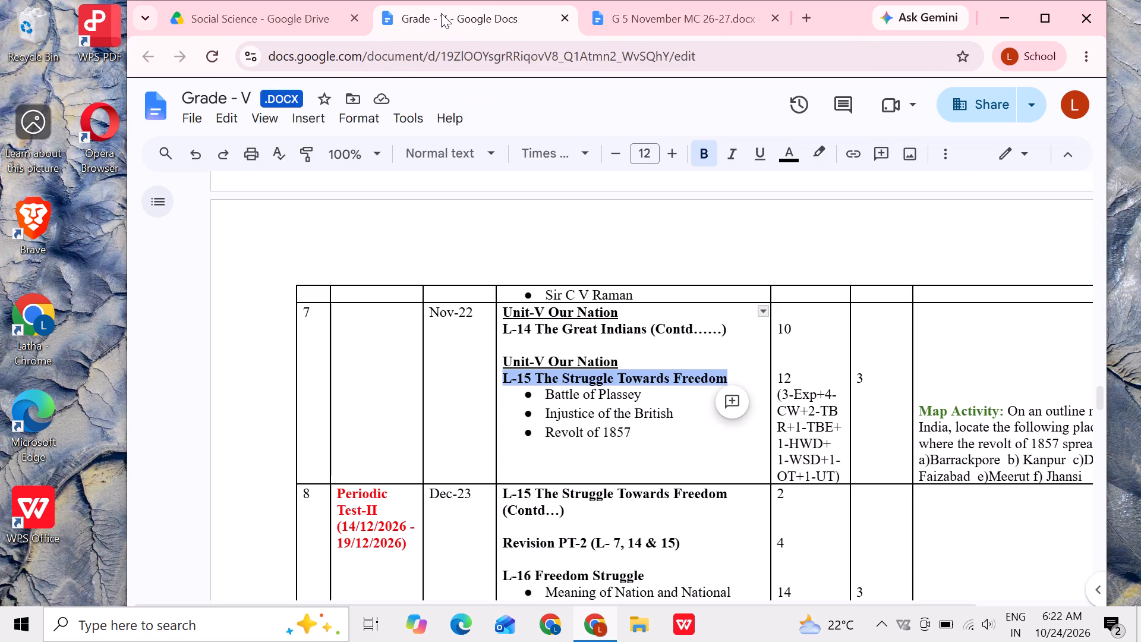
click(316, 21)
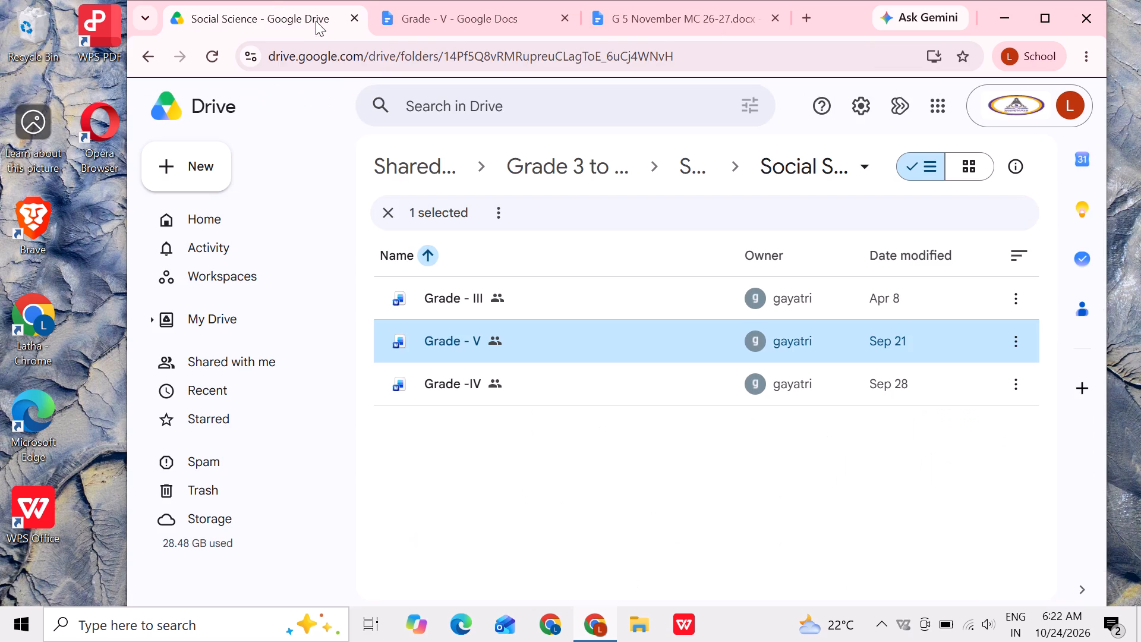
click(689, 170)
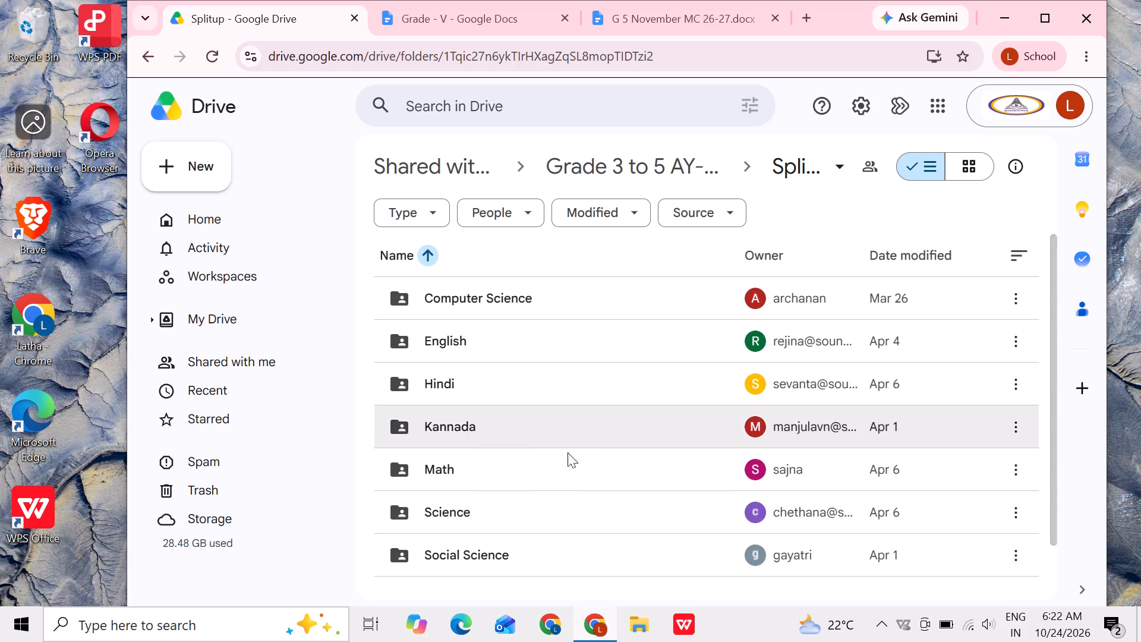
scroll(488, 474, down, 6)
scroll(488, 474, up, 11)
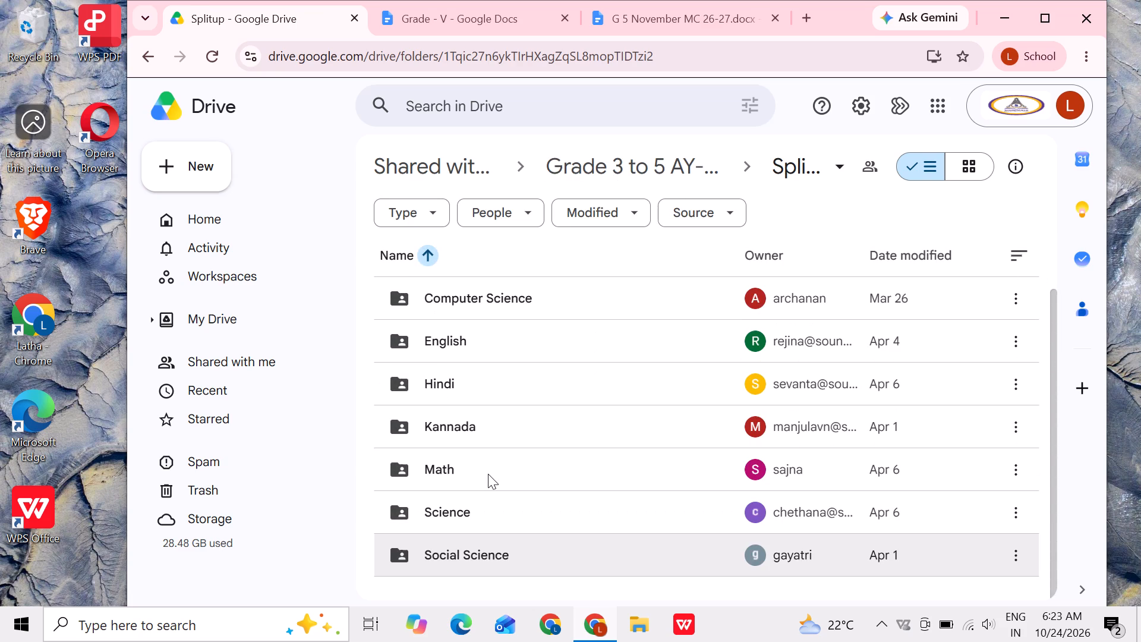
scroll(488, 474, up, 2)
click(658, 166)
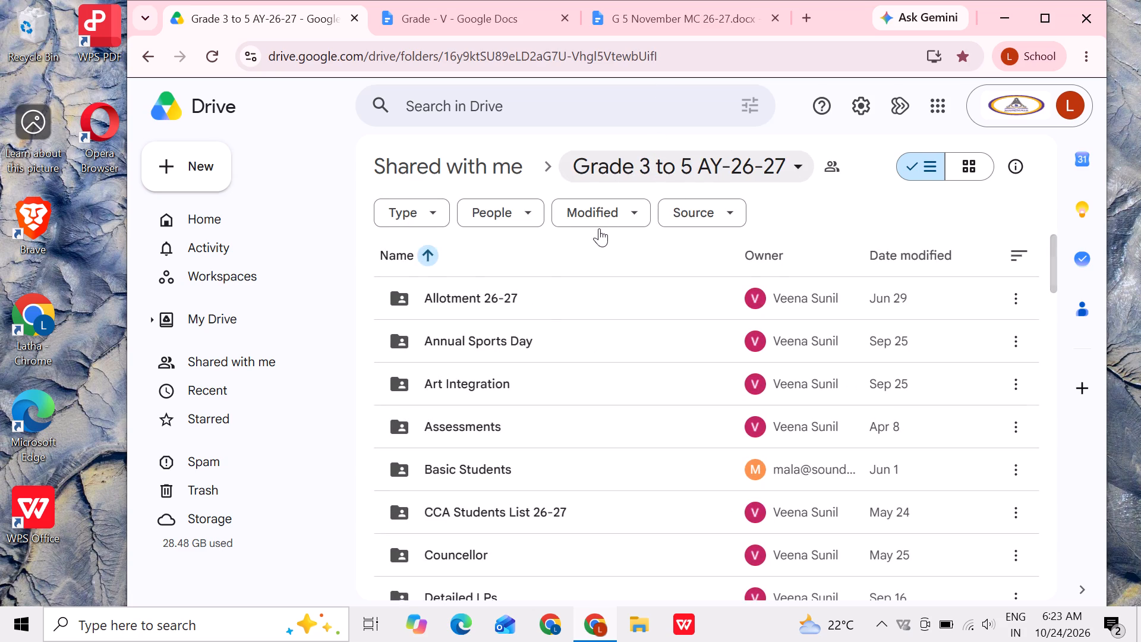
scroll(497, 421, down, 8)
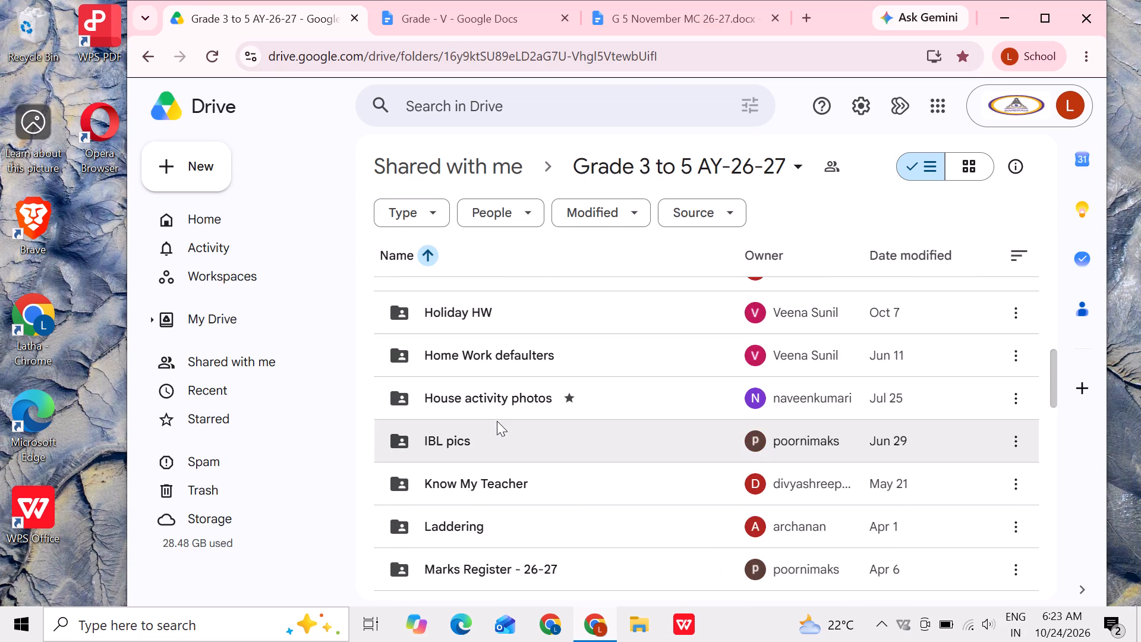
scroll(497, 421, down, 3)
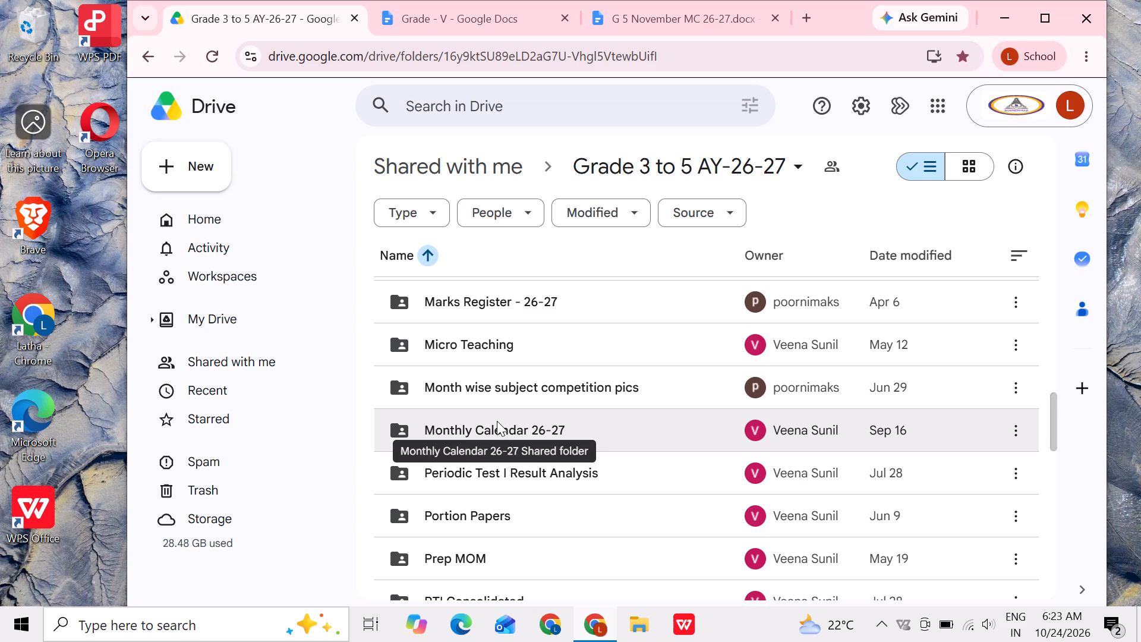
triple_click(497, 421)
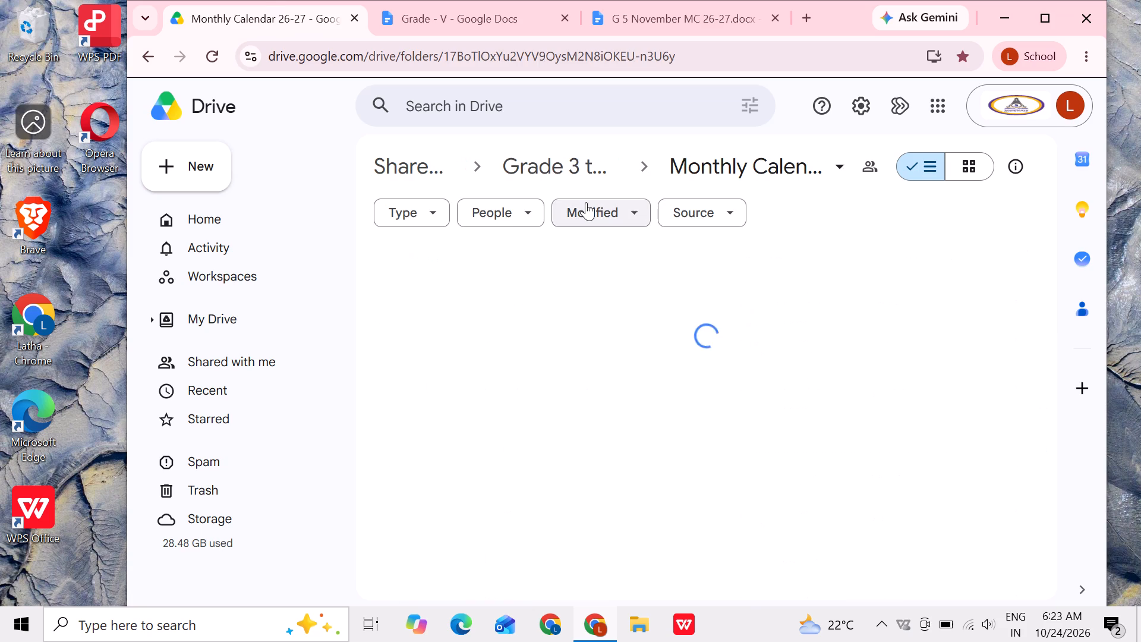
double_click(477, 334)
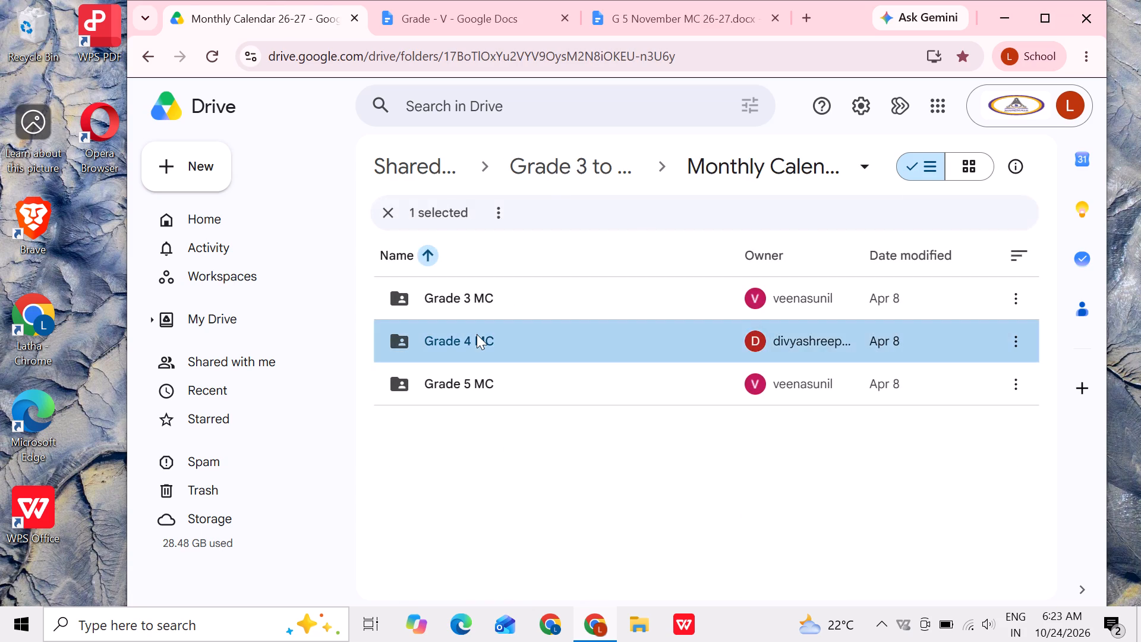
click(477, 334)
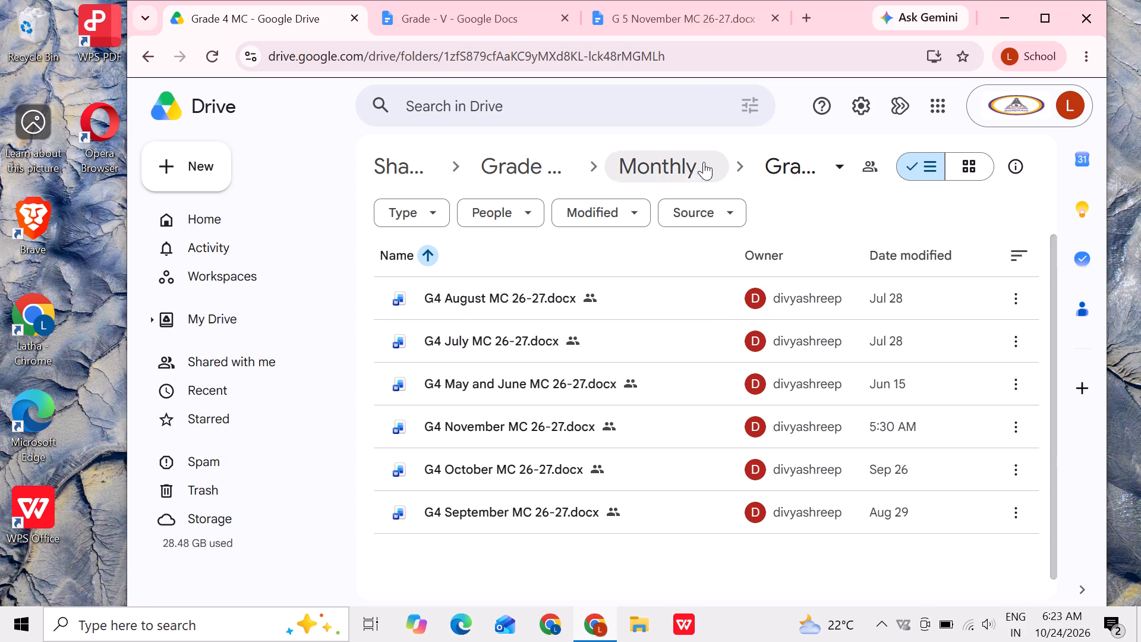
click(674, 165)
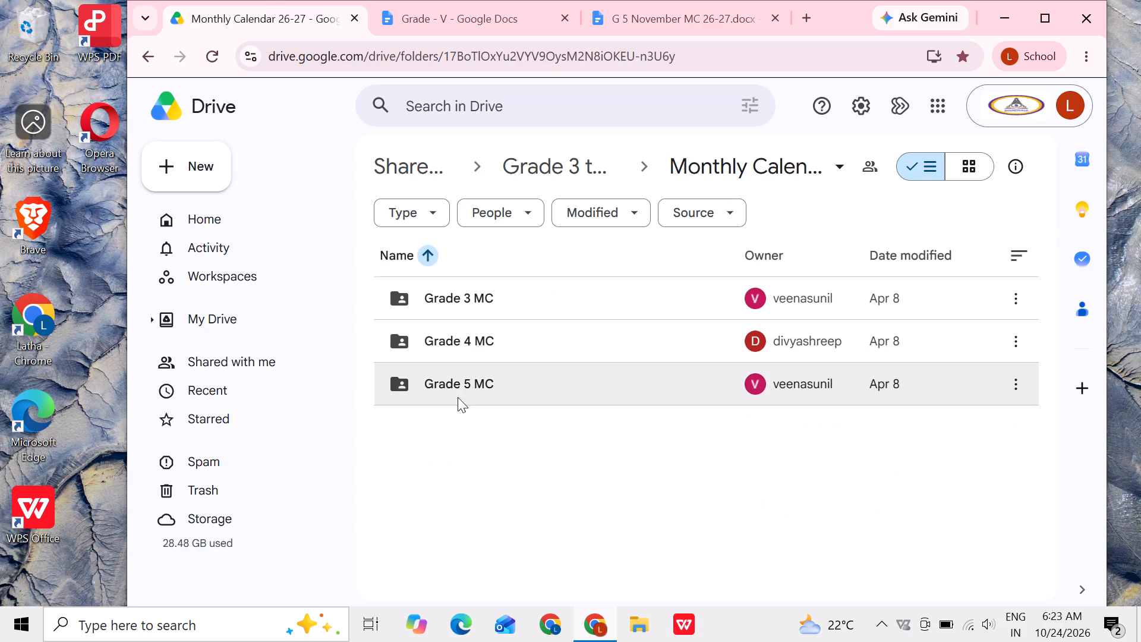
Open the G5 October MC 26-27 document from the Grade 5 MC folder.
triple_click(467, 381)
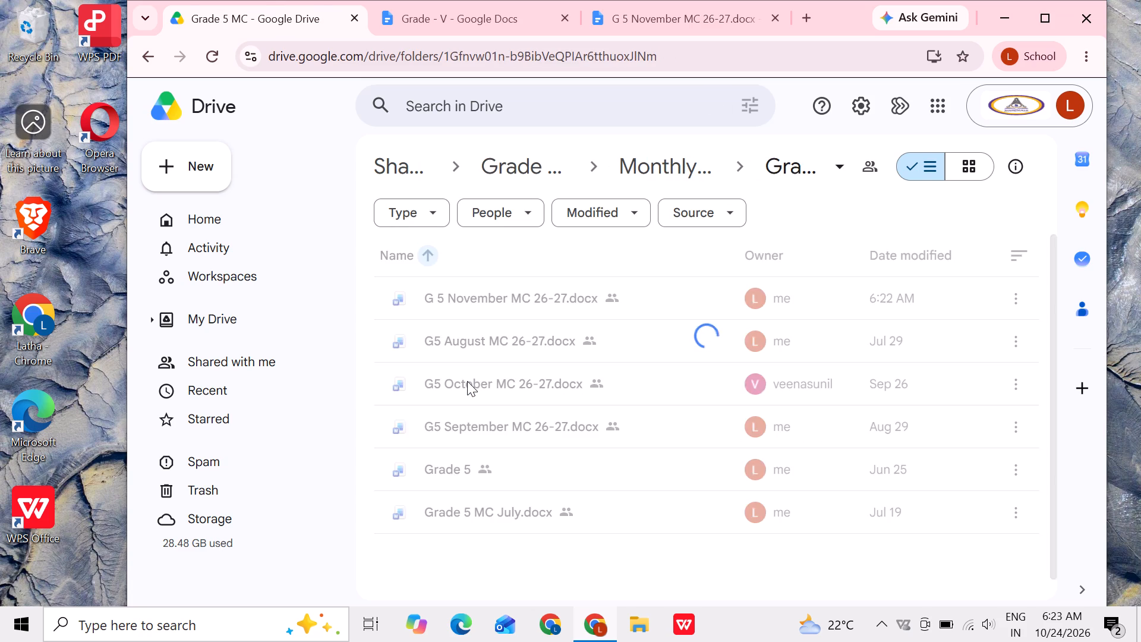
triple_click(505, 378)
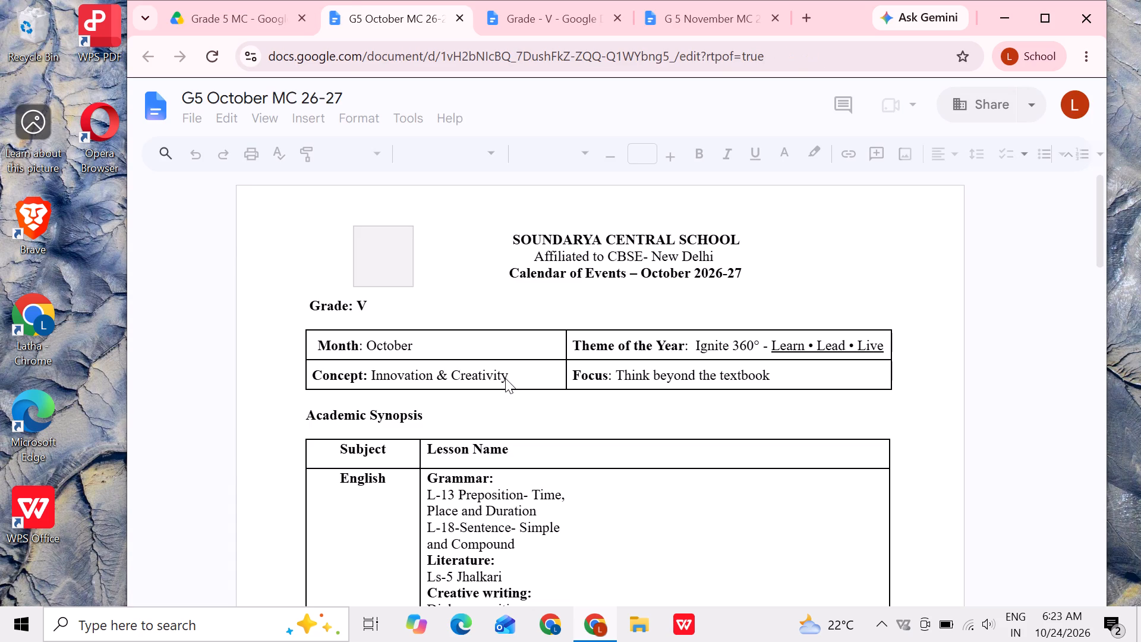
Examine the October circular's lesson entries, activity tables and holidays as a formatting reference for the November circular.
scroll(491, 393, down, 6)
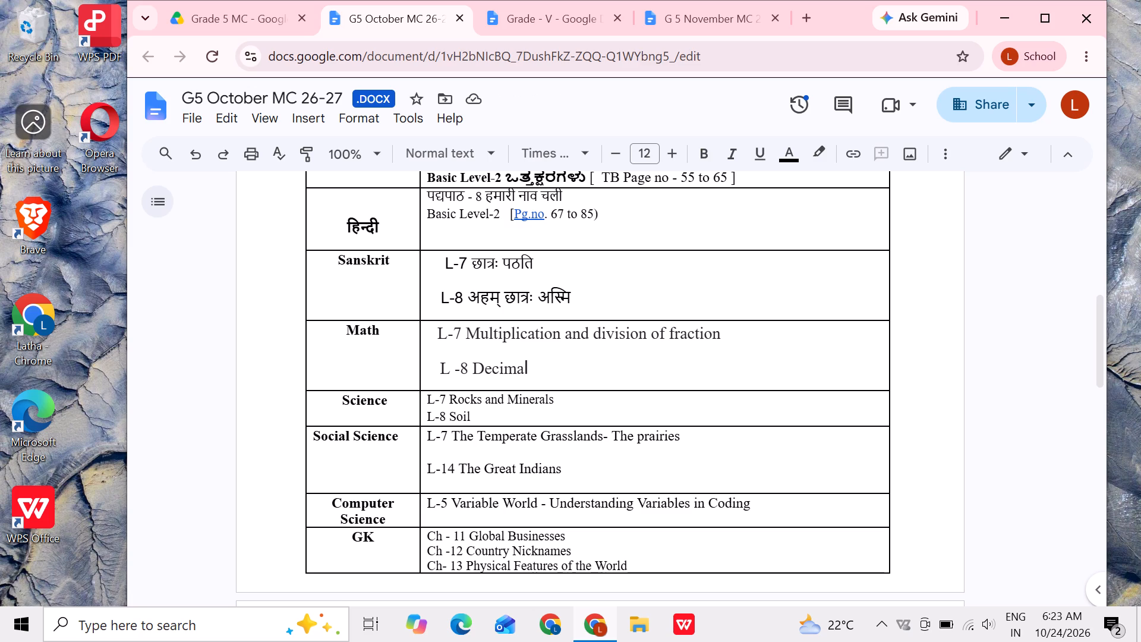
scroll(499, 439, down, 2)
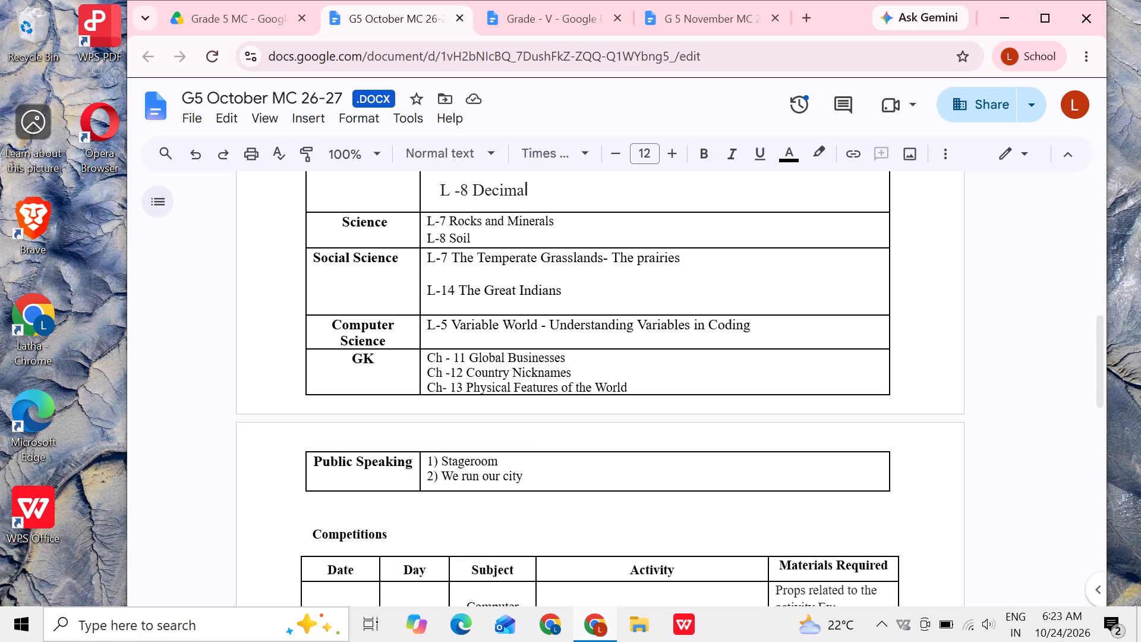
scroll(499, 439, up, 1)
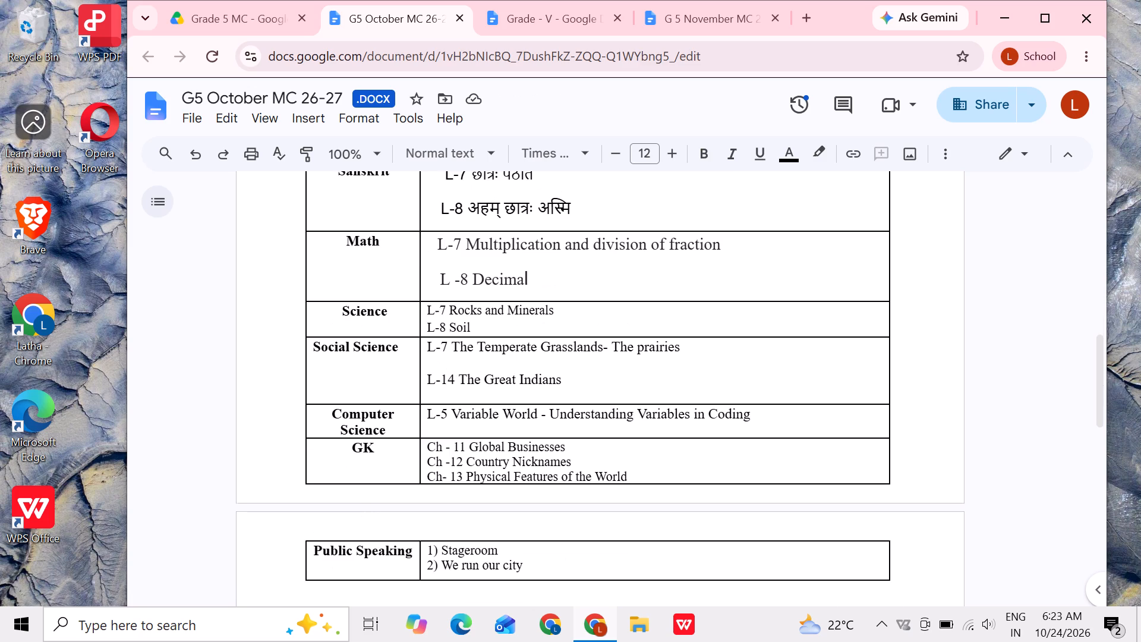
scroll(499, 439, down, 8)
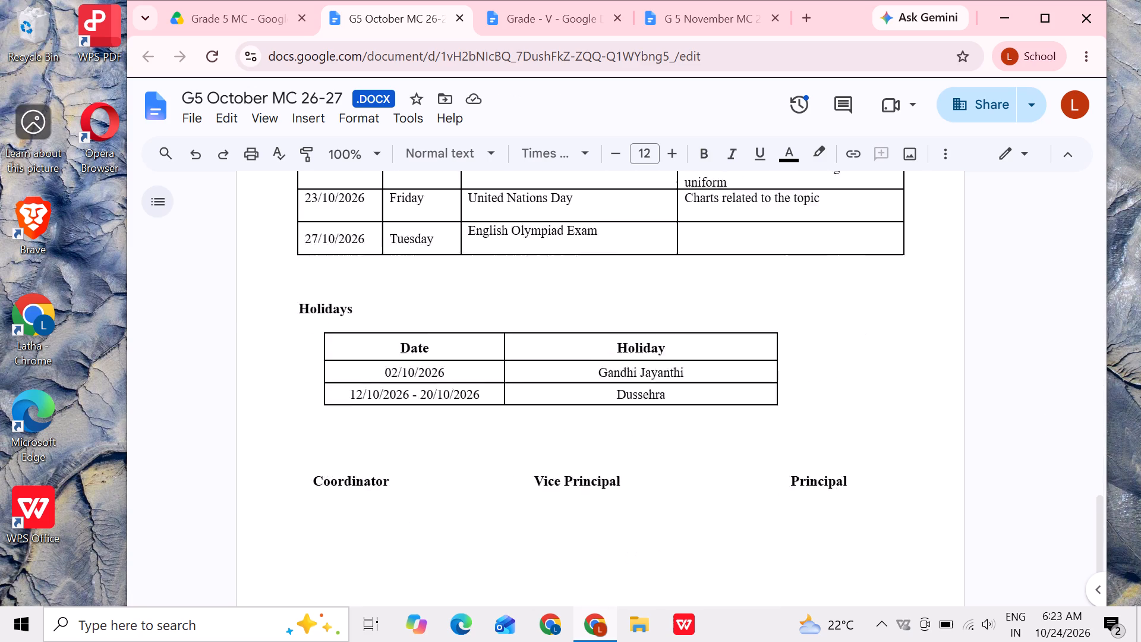
scroll(499, 439, down, 2)
scroll(499, 439, up, 3)
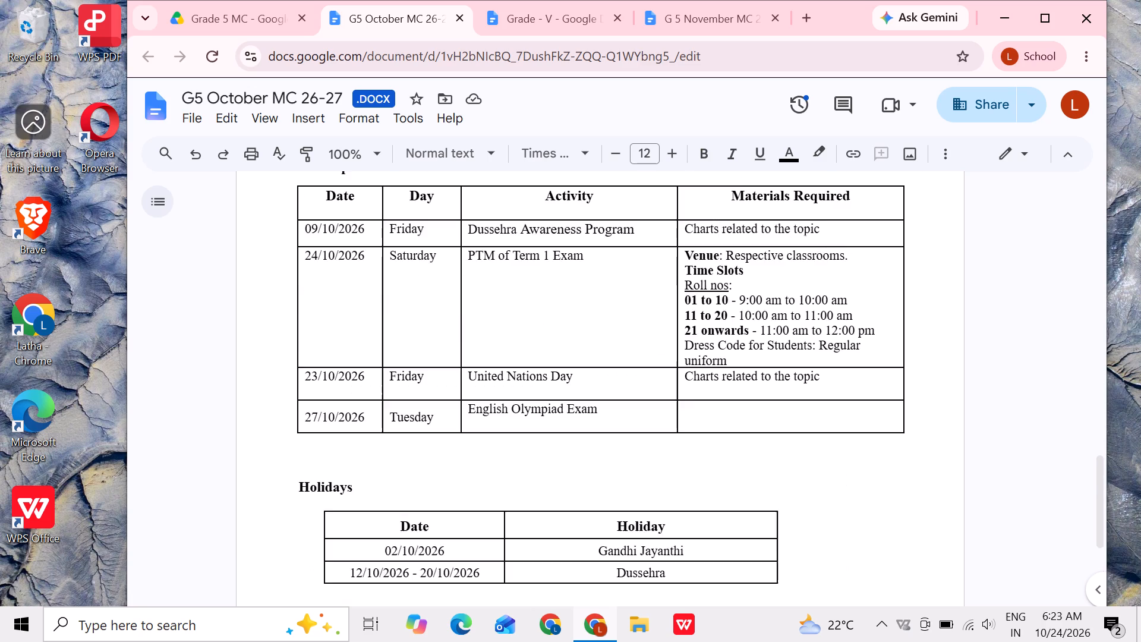
scroll(499, 439, up, 13)
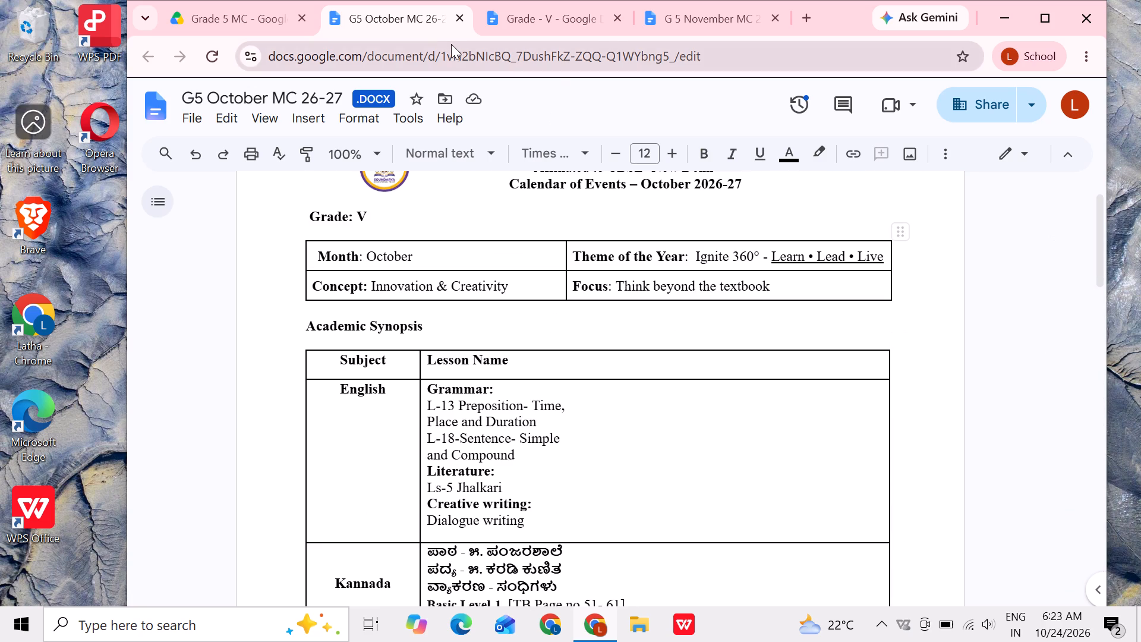
Remove the bold formatting from both Social Science lesson names in the November circular.
click(711, 11)
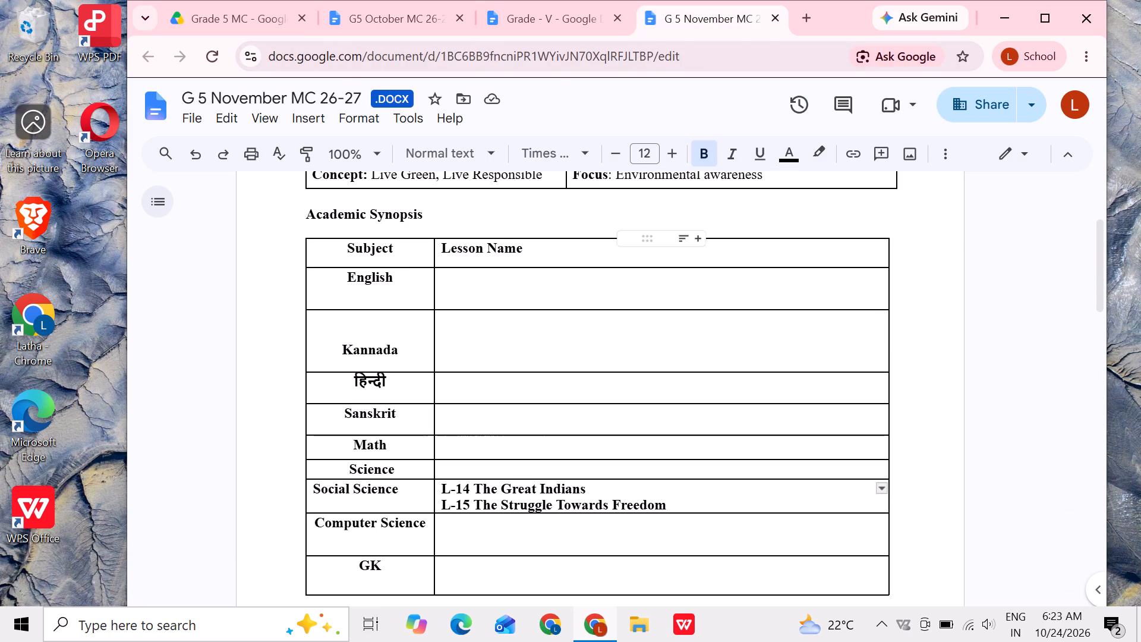
drag(442, 489, 481, 485)
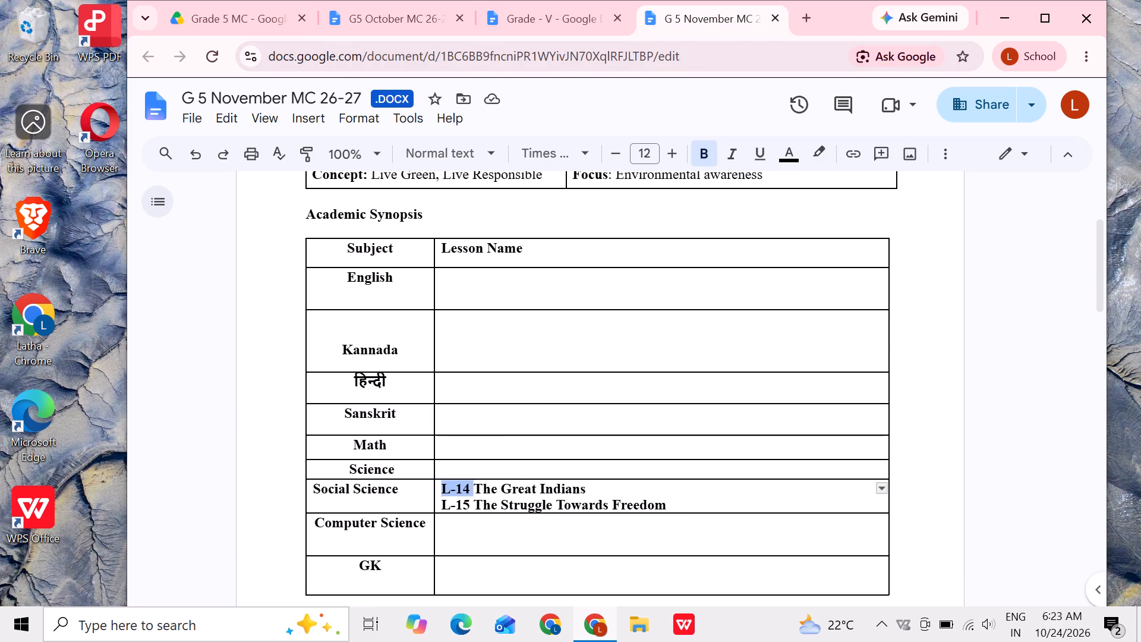
drag(481, 485, 680, 506)
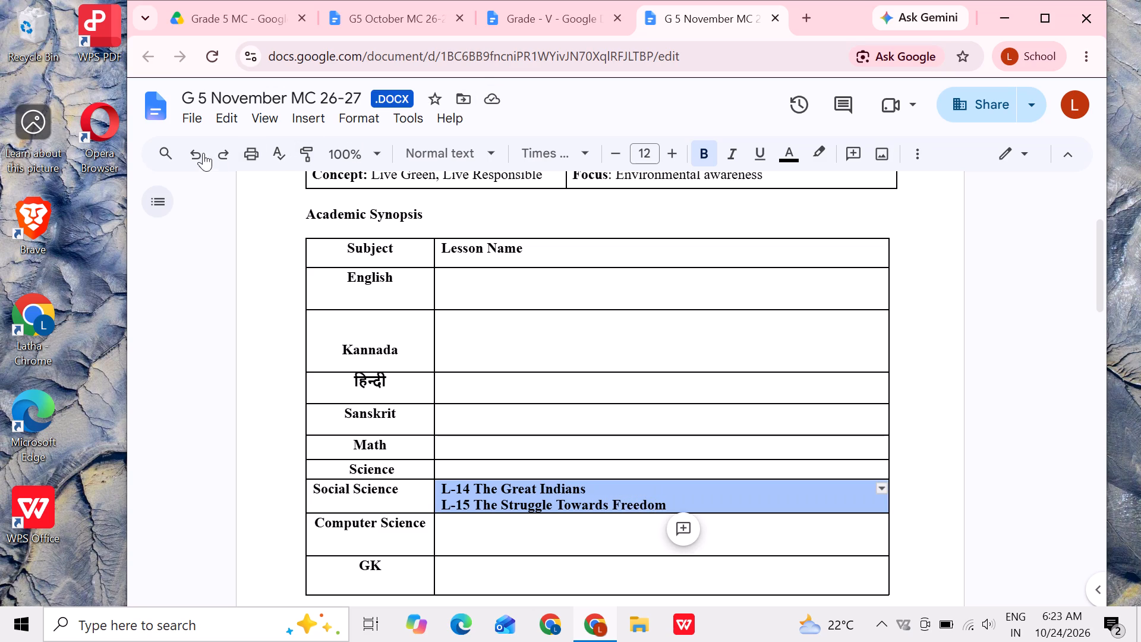
click(707, 150)
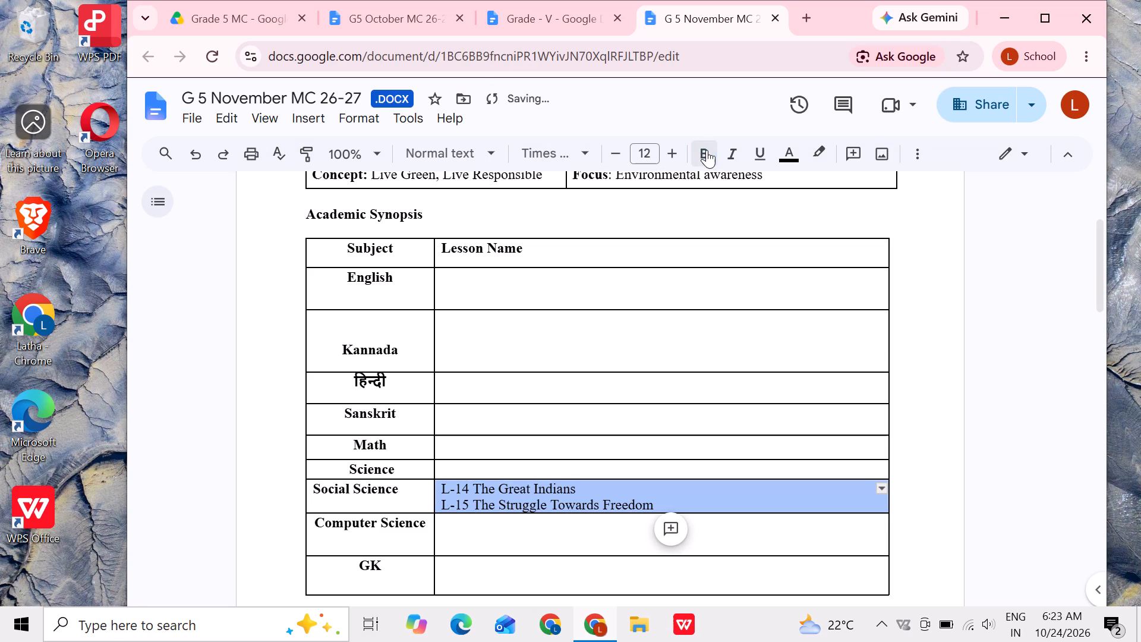
click(943, 421)
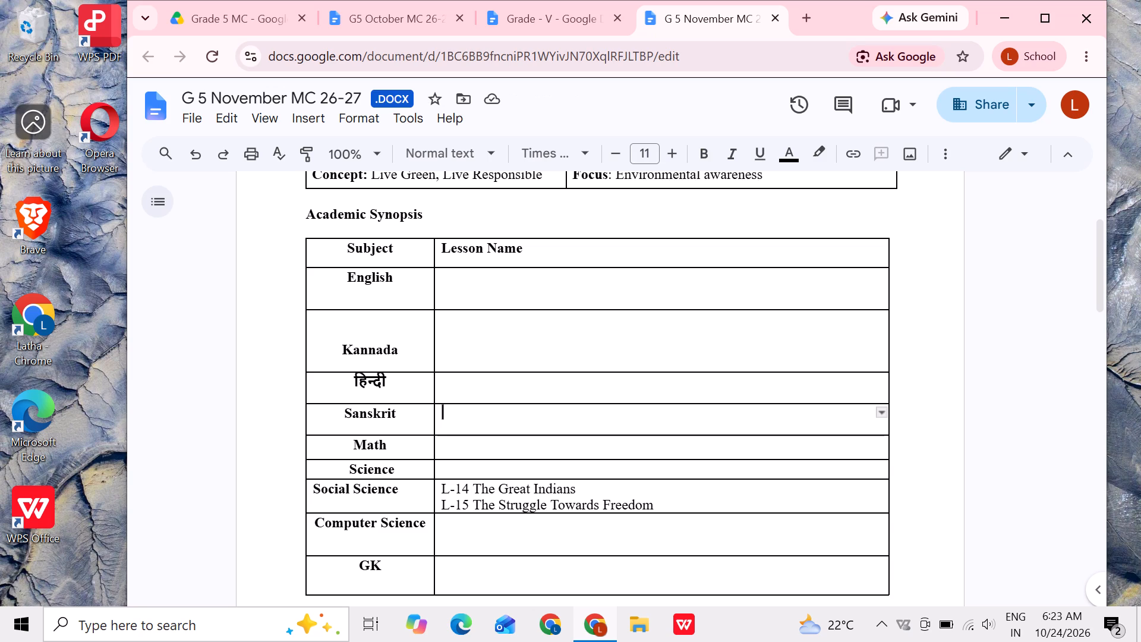
Review the November circular from its heading down to the Events/Special Assemblies section.
scroll(571, 476, up, 4)
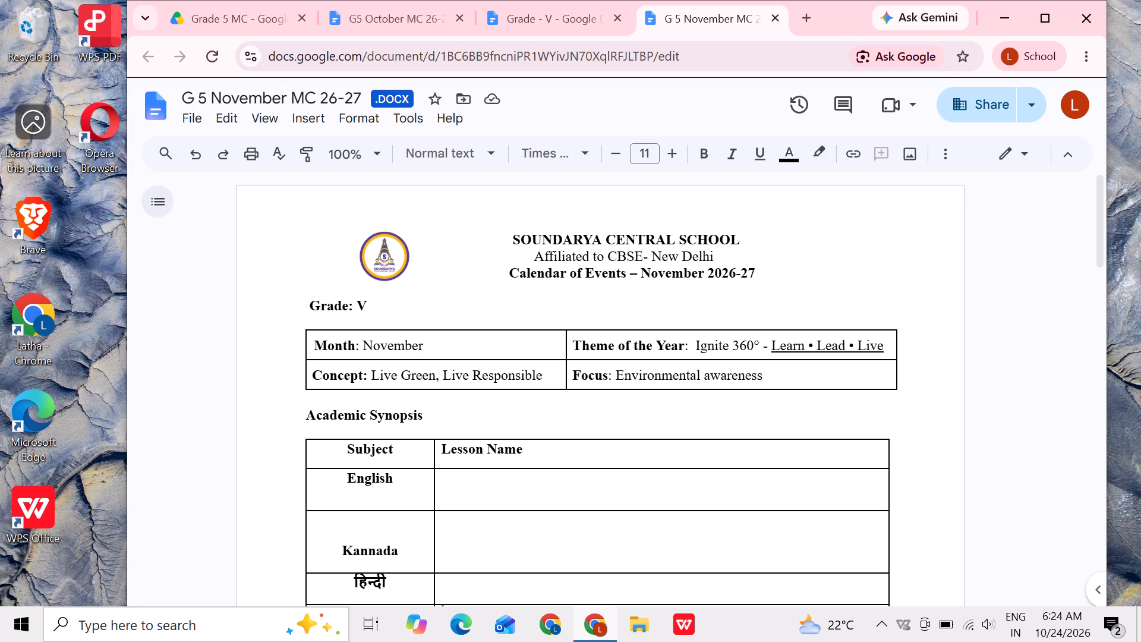
scroll(501, 508, down, 7)
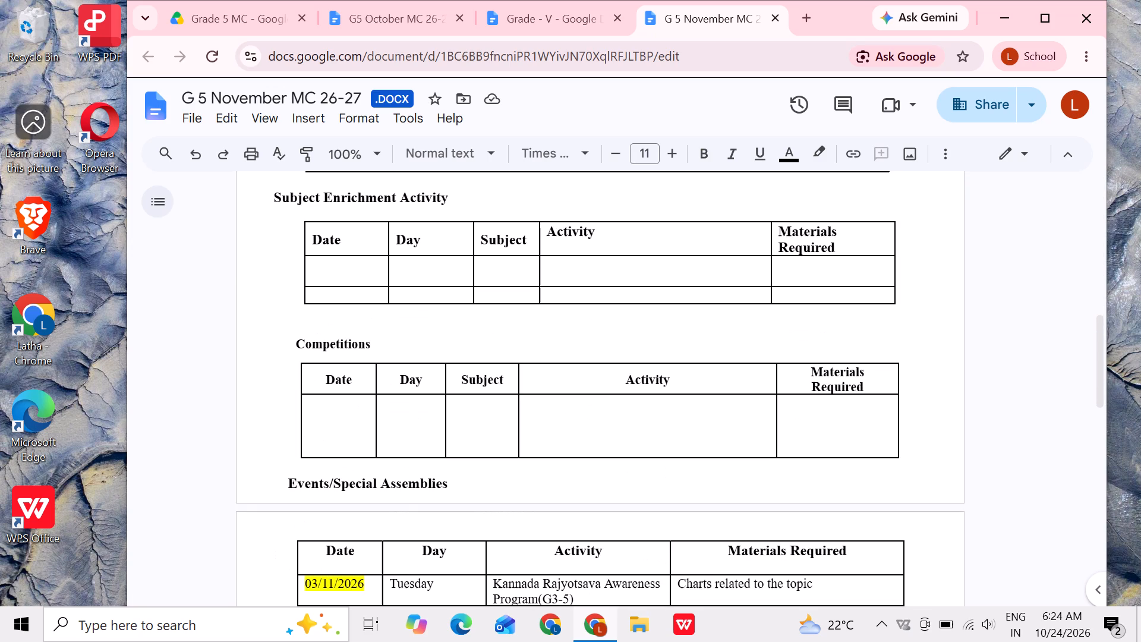
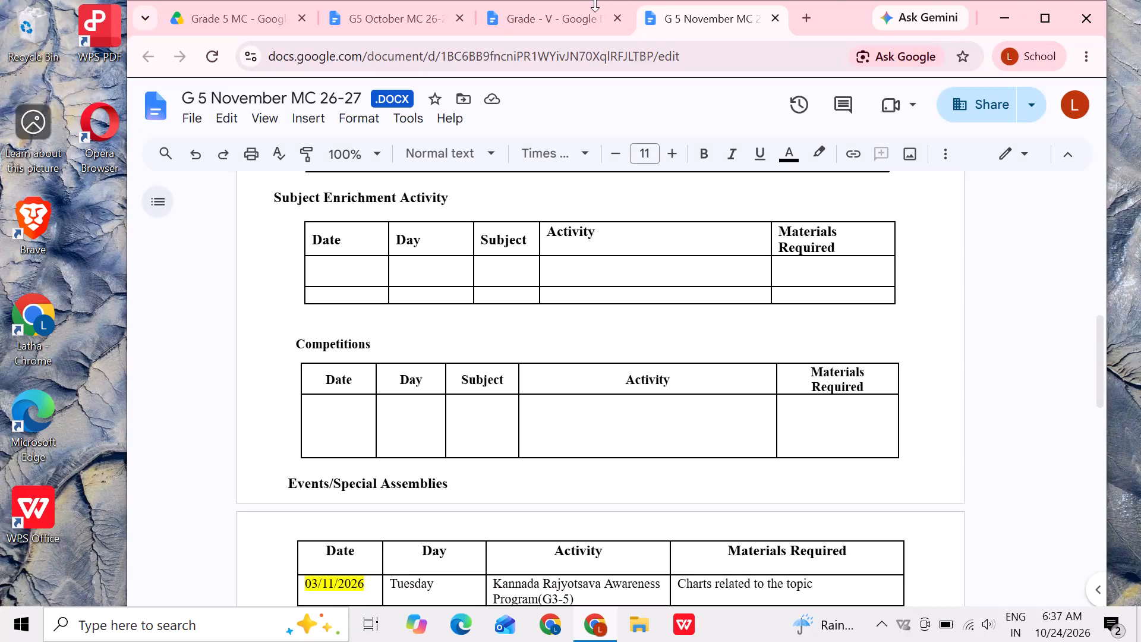
Close the November circular, the Grade - V split-up document, the October circular and the Grade 5 MC Drive folder.
click(776, 21)
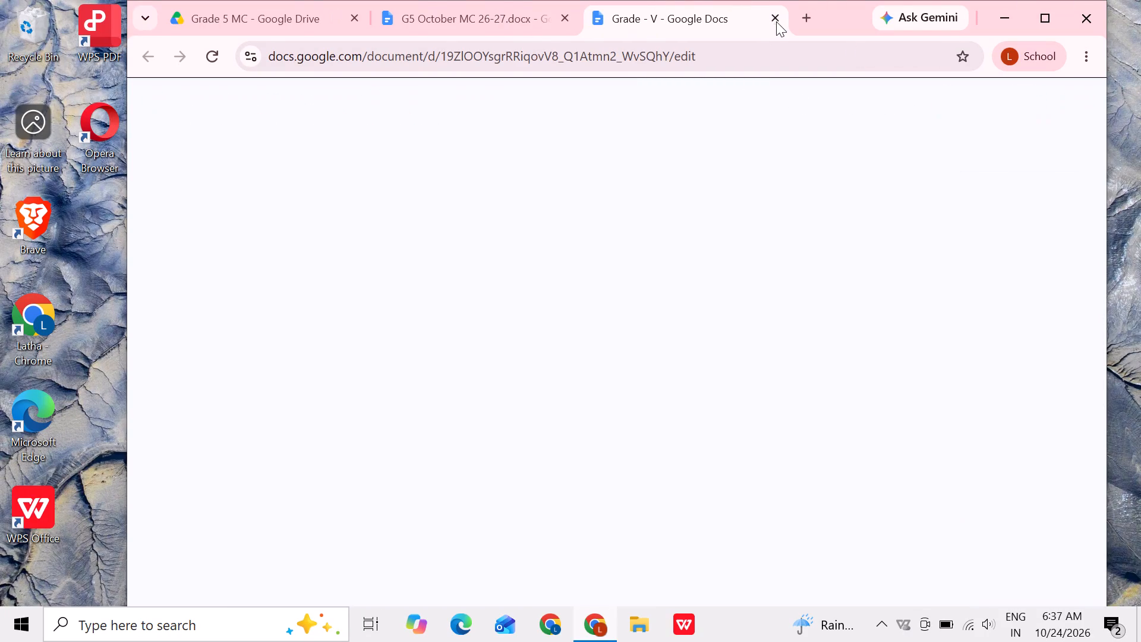
click(783, 13)
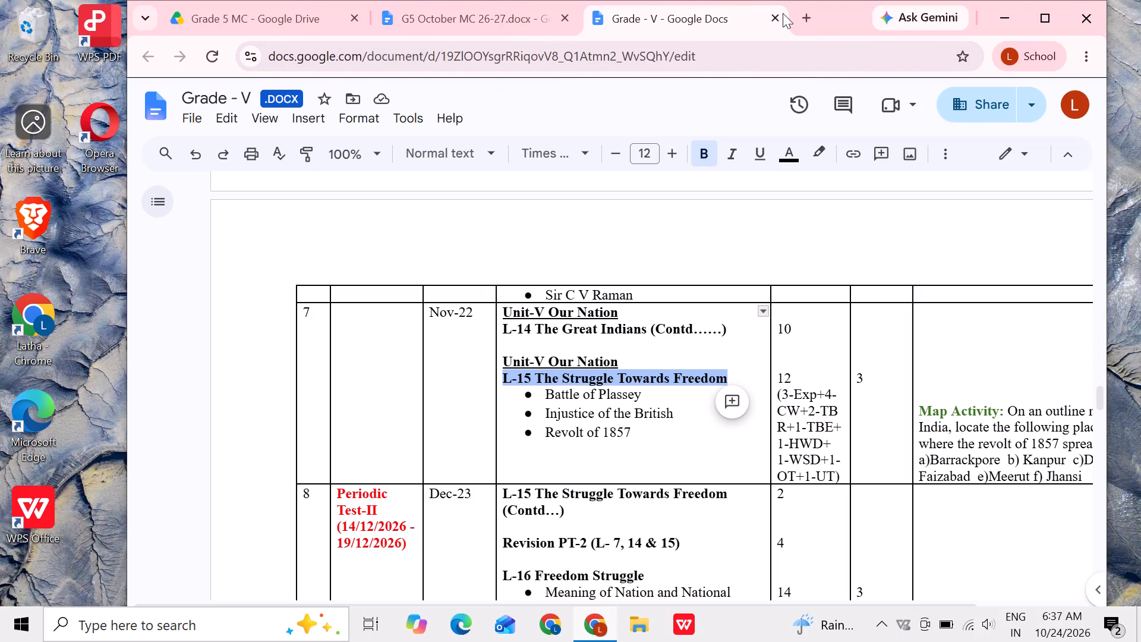
click(774, 17)
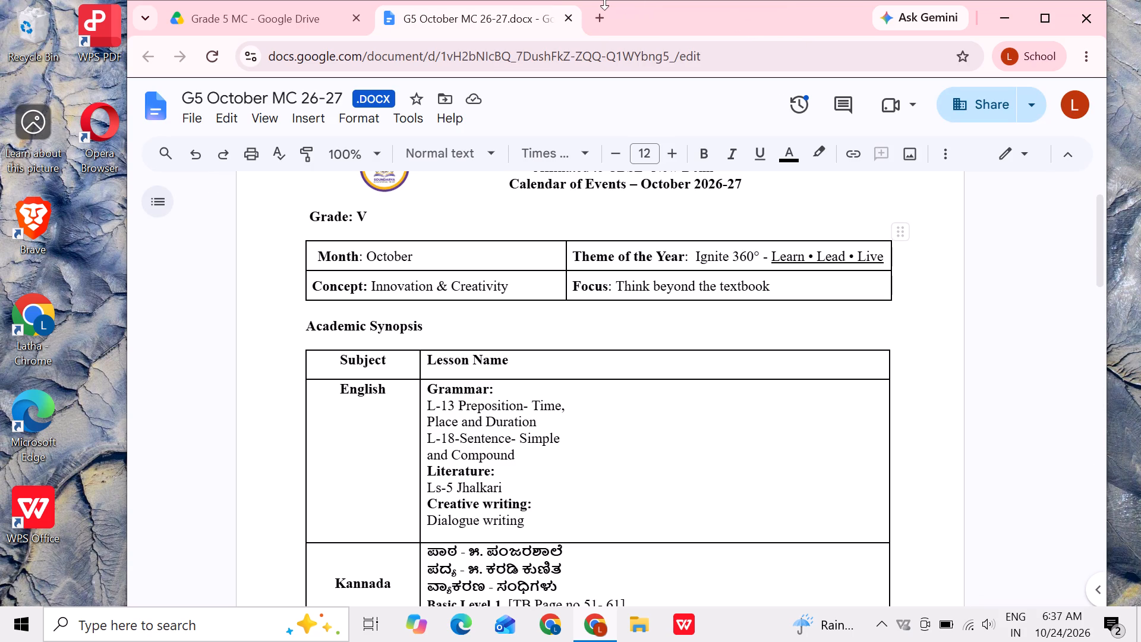
click(568, 18)
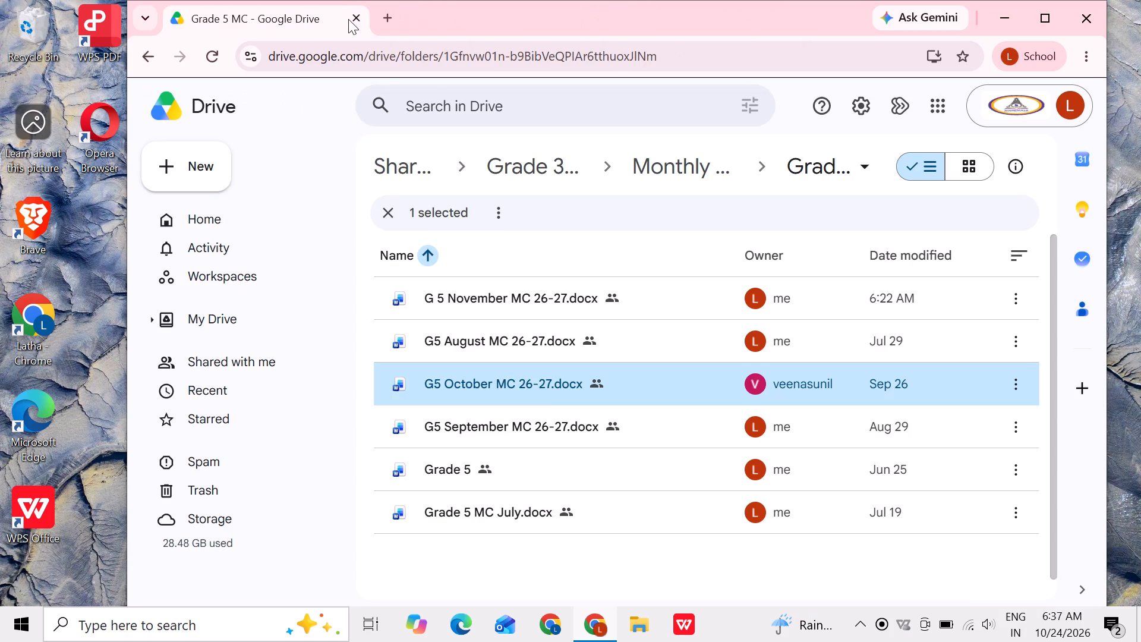
click(360, 14)
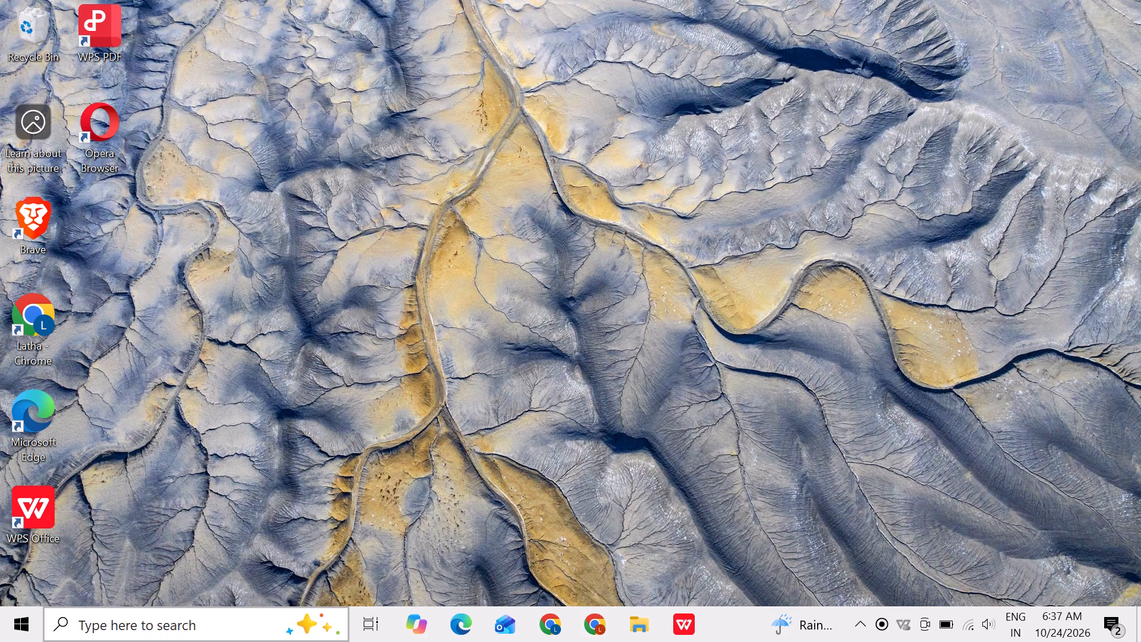
Open the Windows power options from the desktop.
click(25, 619)
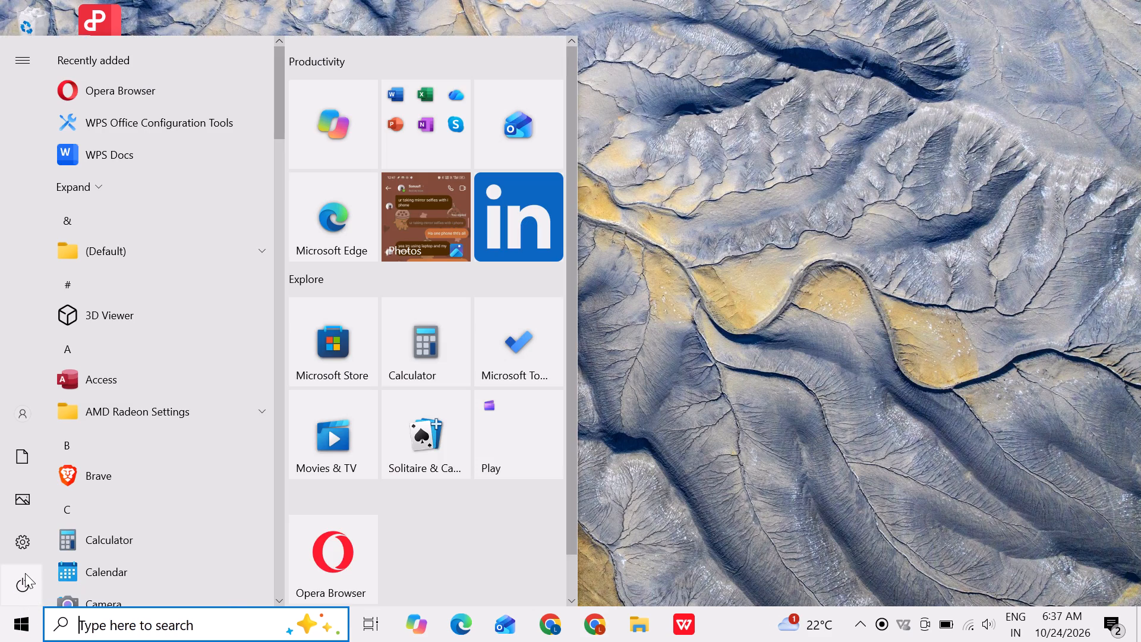
click(25, 573)
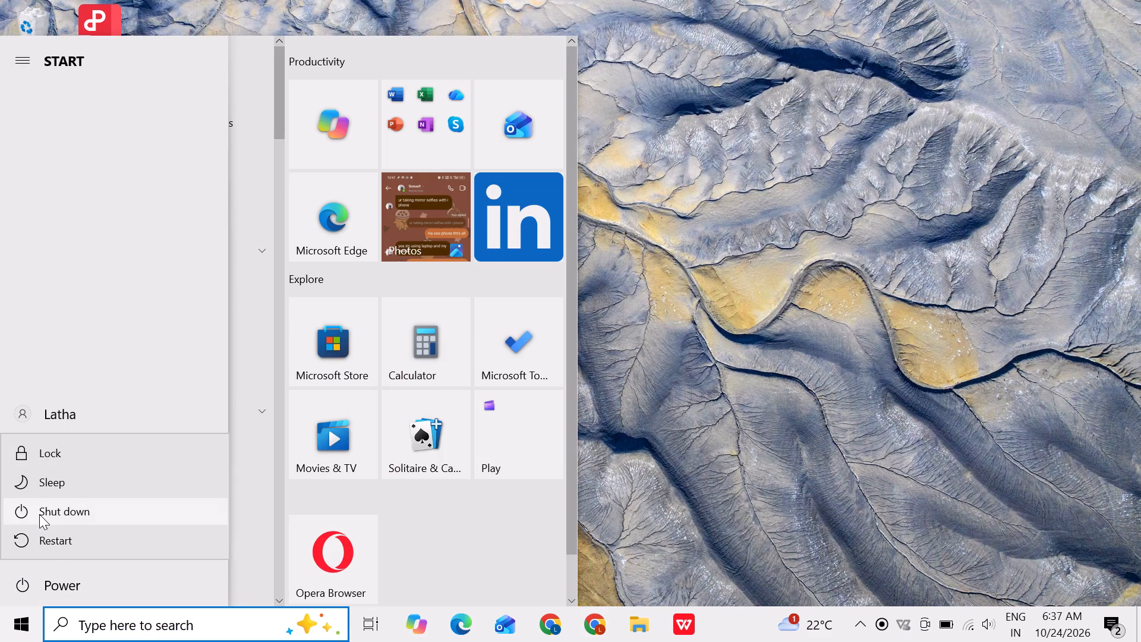